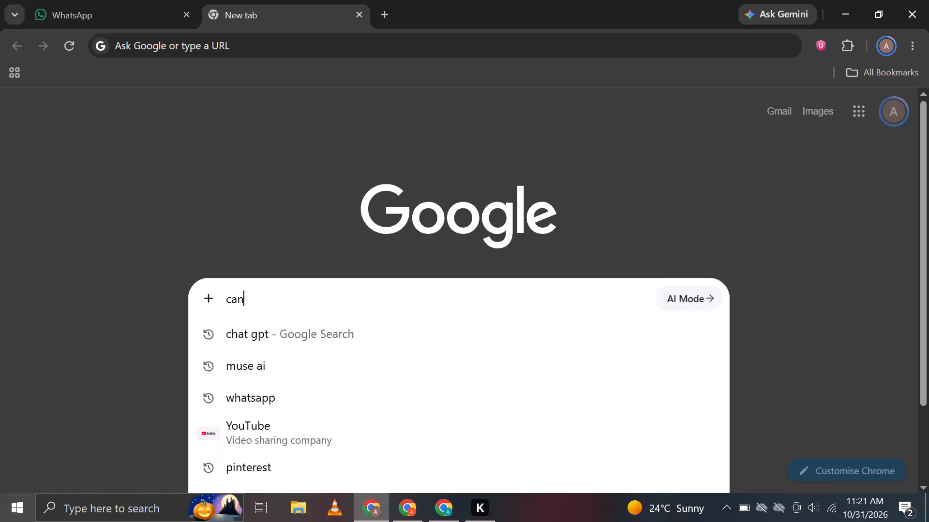
Search the web for canva and open the Canva site from the results.
{"action": "key", "text": "Return"}
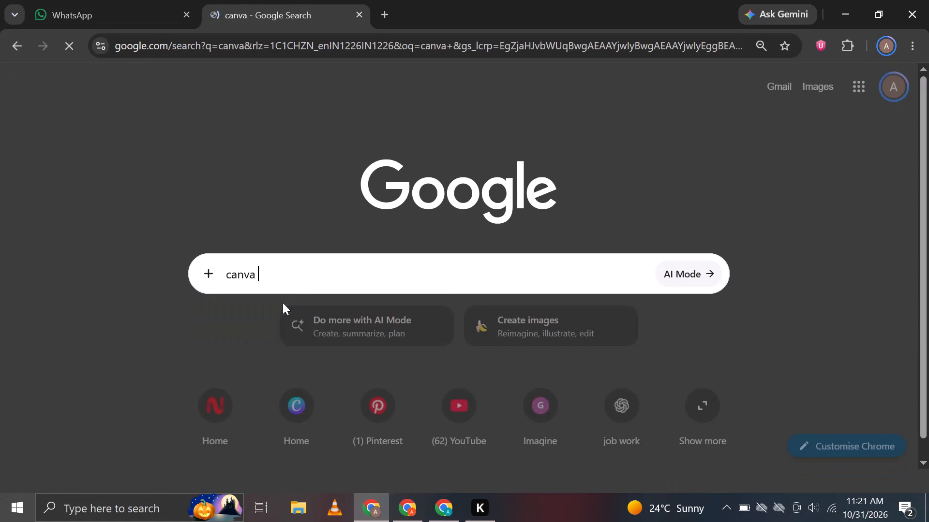
{"action": "left_click", "coordinate": [243, 194]}
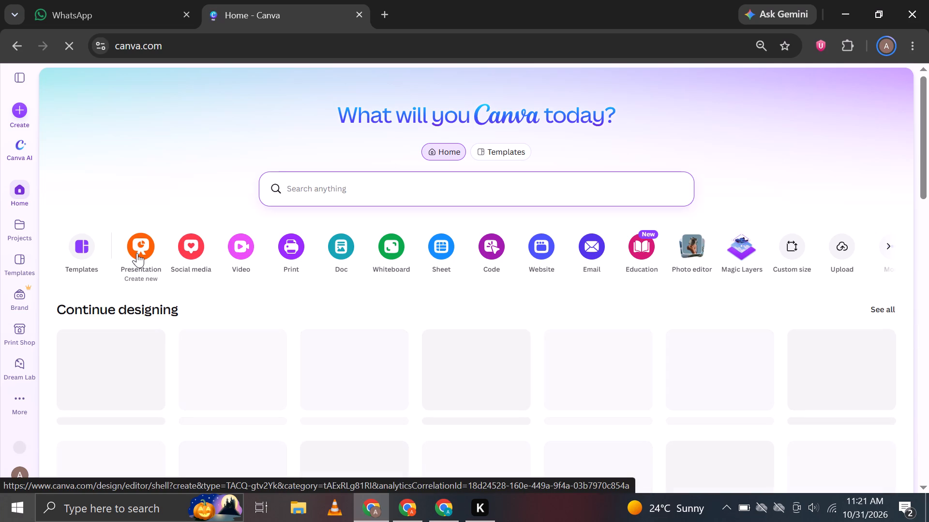
Open the Handle Lock presentation from the recent designs on the Canva home page.
{"action": "left_click", "coordinate": [22, 229]}
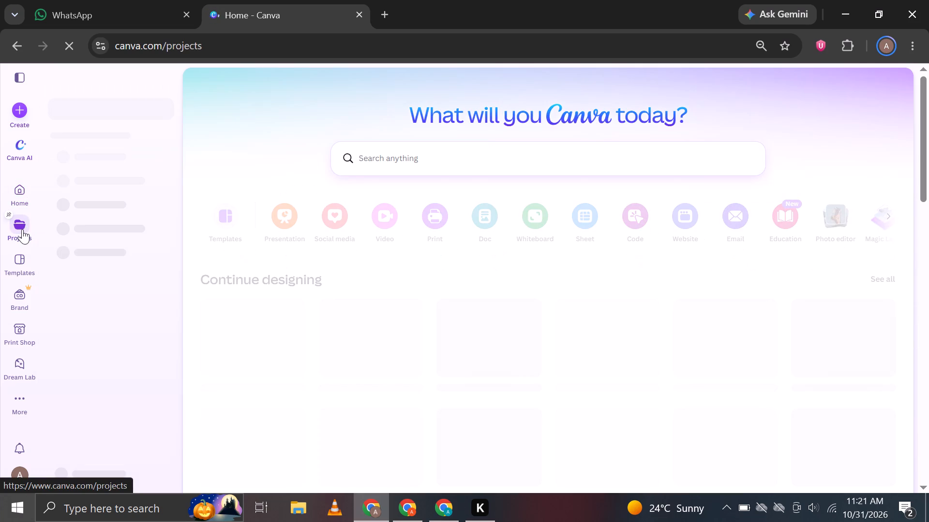
{"action": "left_click", "coordinate": [26, 190]}
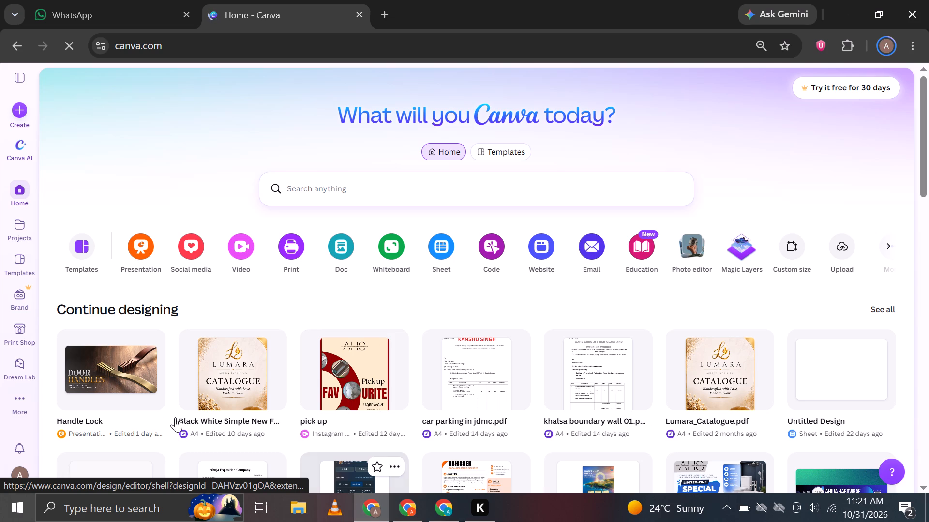
{"action": "left_click", "coordinate": [98, 376]}
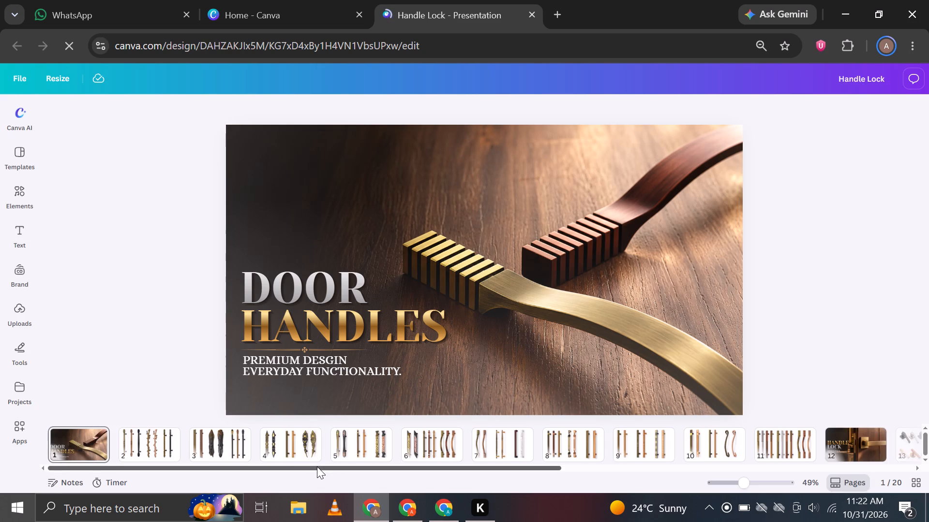
Go to the blank page 20 at the end of the Handle Lock presentation.
{"action": "left_click_drag", "start_coordinate": [317, 466], "coordinate": [330, 467]}
{"action": "left_click_drag", "start_coordinate": [343, 467], "coordinate": [475, 448]}
{"action": "left_click_drag", "start_coordinate": [509, 442], "coordinate": [622, 404]}
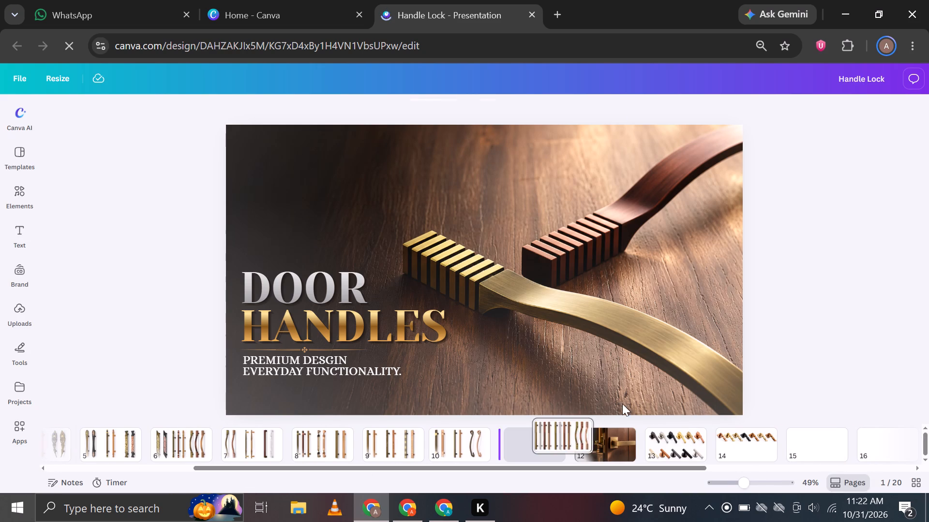
{"action": "left_click_drag", "start_coordinate": [622, 404], "coordinate": [627, 403]}
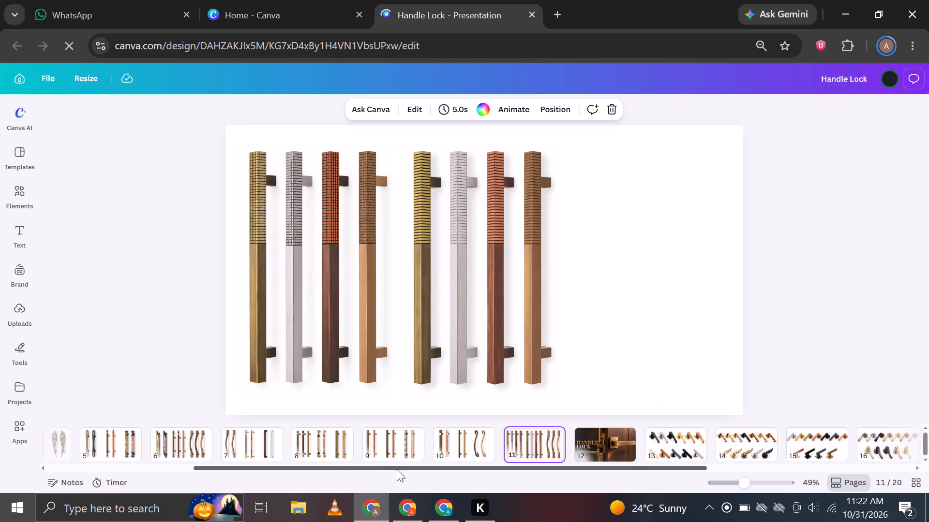
{"action": "left_click_drag", "start_coordinate": [405, 469], "coordinate": [464, 469]}
{"action": "left_click_drag", "start_coordinate": [475, 469], "coordinate": [497, 471]}
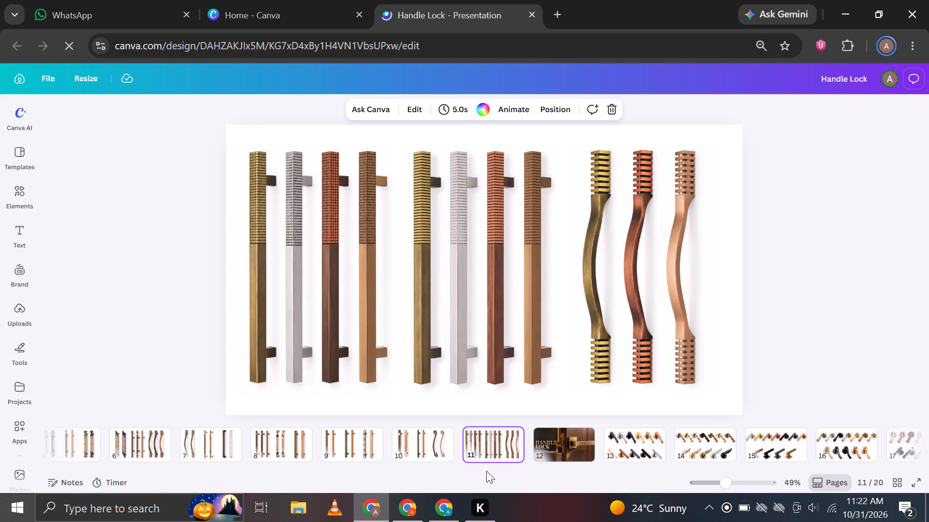
{"action": "left_click_drag", "start_coordinate": [459, 466], "coordinate": [676, 461]}
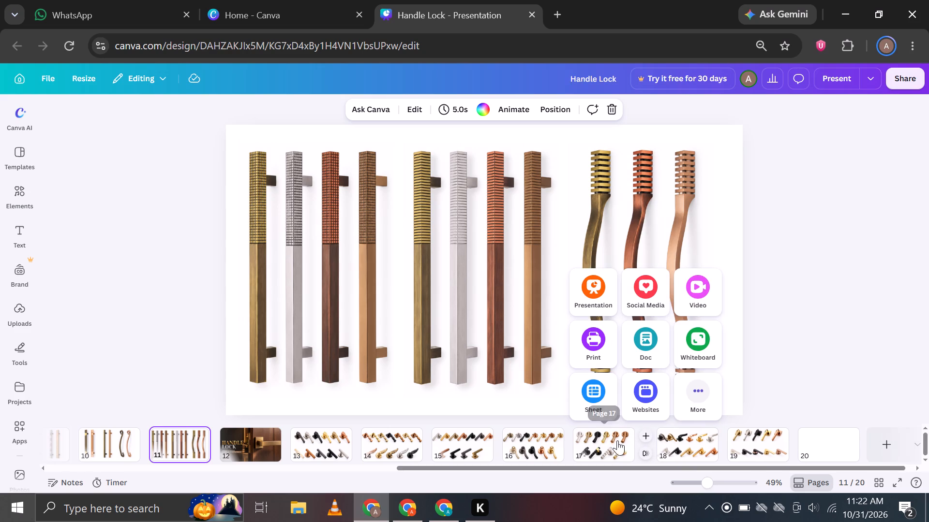
{"action": "left_click", "coordinate": [835, 319]}
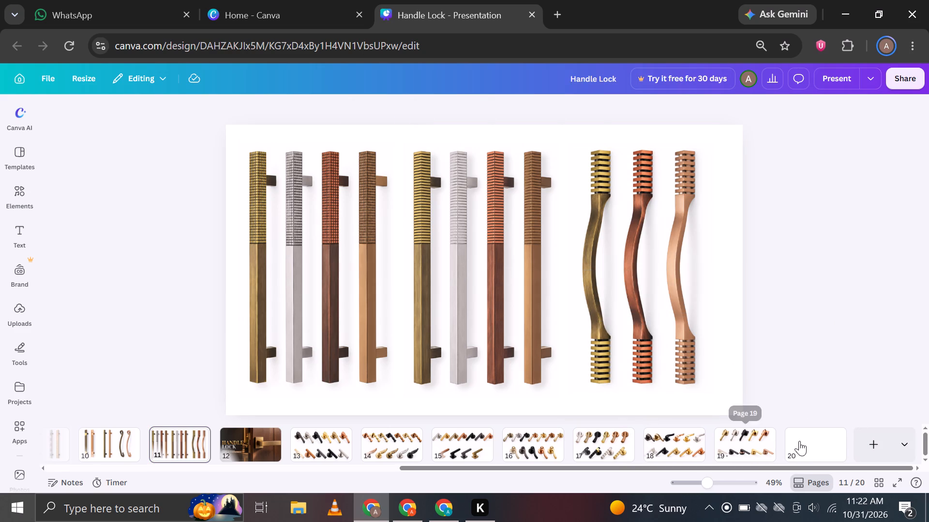
{"action": "left_click", "coordinate": [808, 444]}
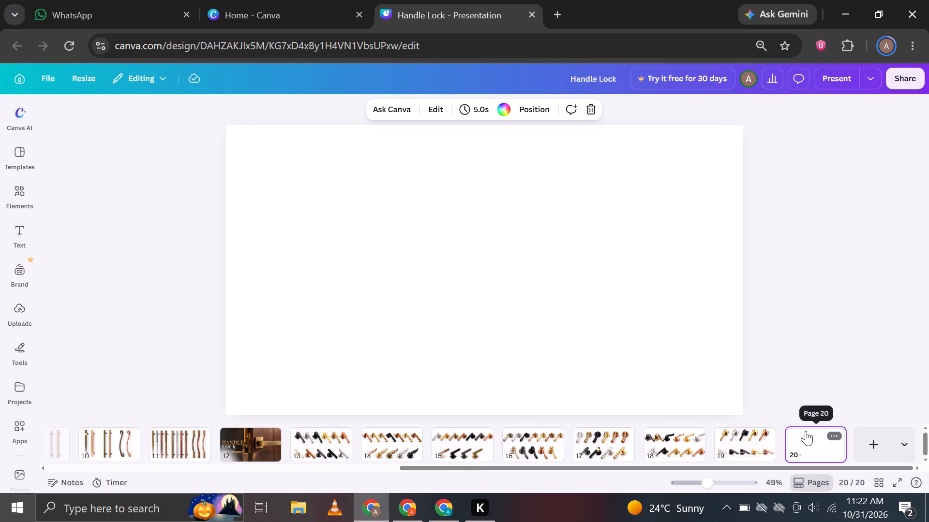
Switch to File Explorer and open the Downloads folder.
{"action": "left_click", "coordinate": [296, 507]}
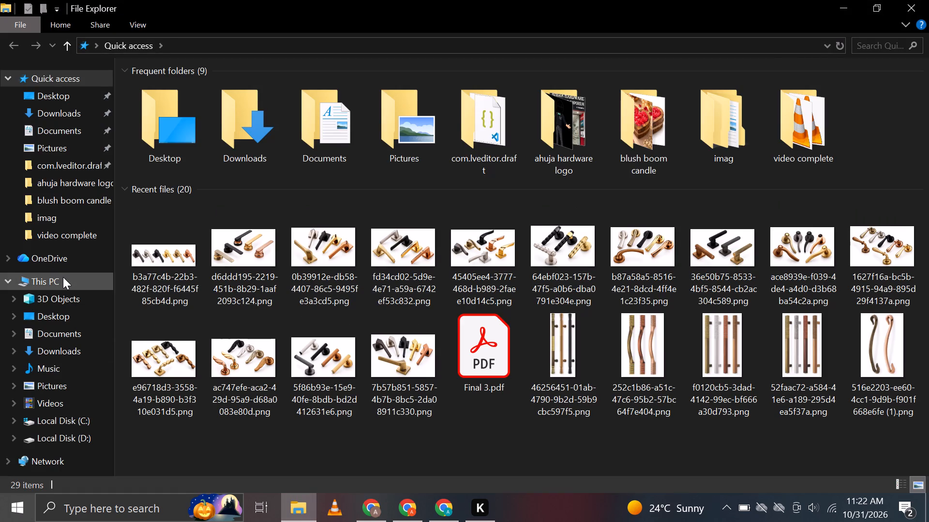
{"action": "left_click", "coordinate": [63, 277]}
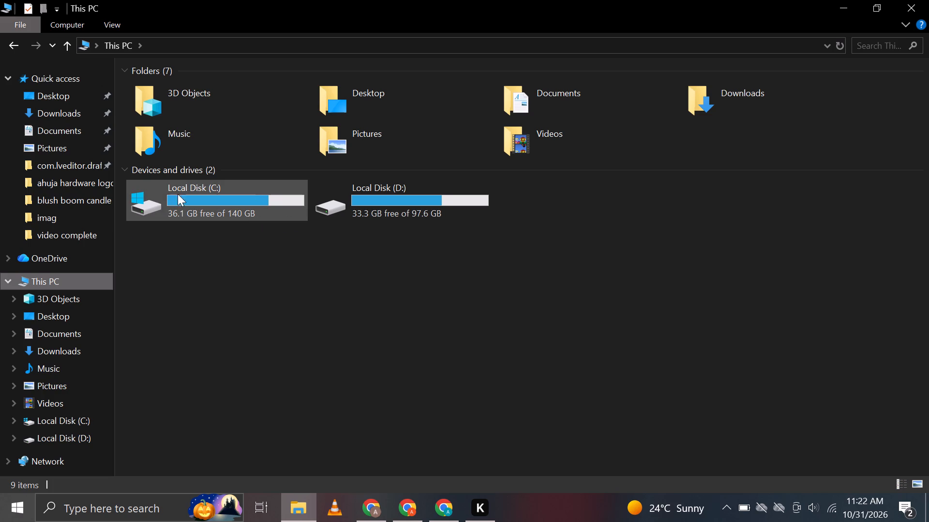
{"action": "left_click", "coordinate": [69, 106]}
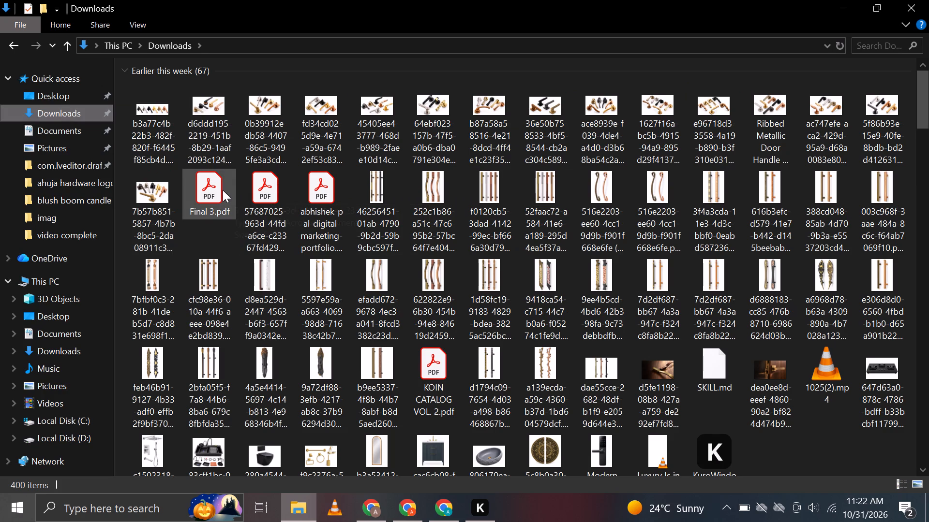
Check the contents of the PDF whose name starts with 57687025, close it and delete the file from Downloads.
{"action": "double_click", "coordinate": [271, 188]}
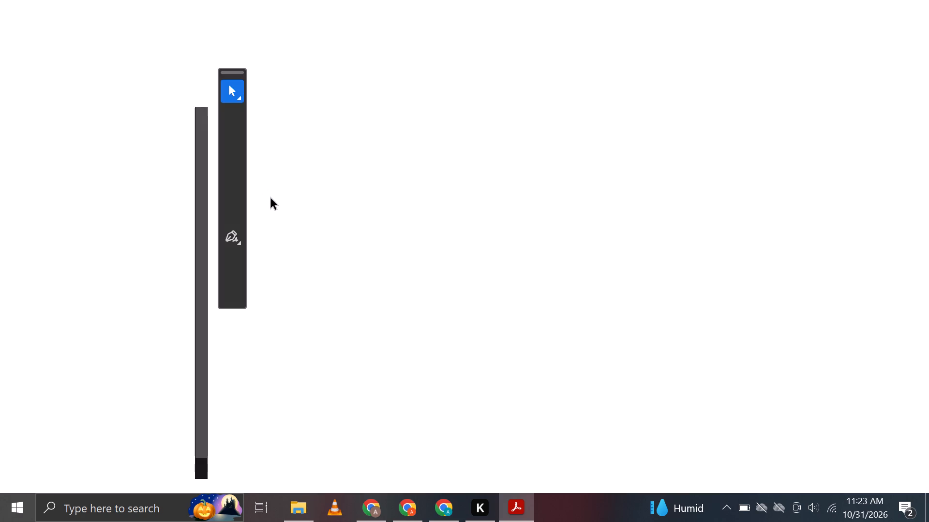
{"action": "scroll", "coordinate": [580, 205], "scroll_direction": "down", "scroll_amount": 3}
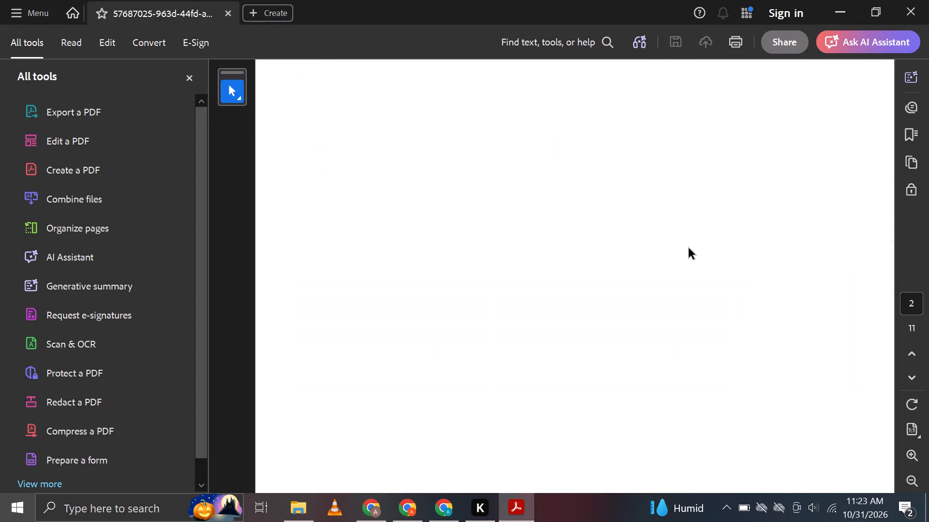
{"action": "scroll", "coordinate": [689, 248], "scroll_direction": "up", "scroll_amount": 5}
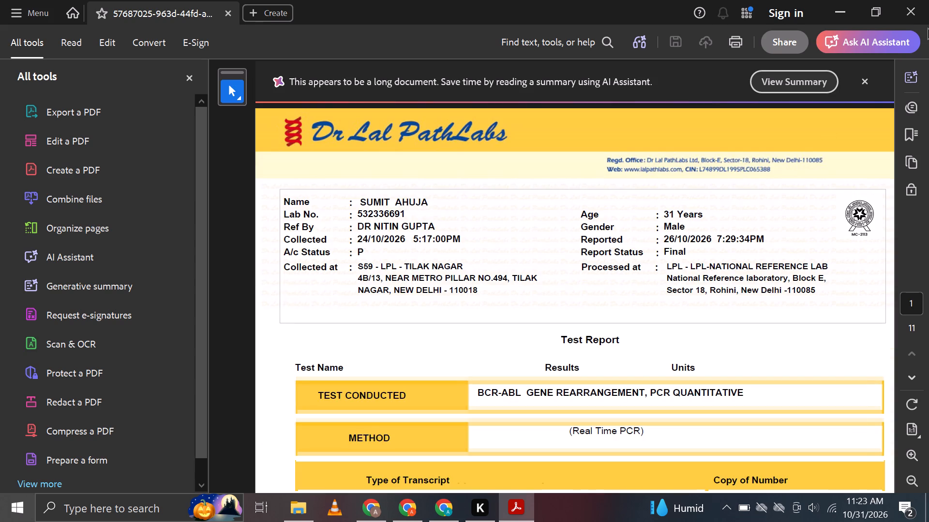
{"action": "left_click", "coordinate": [911, 16]}
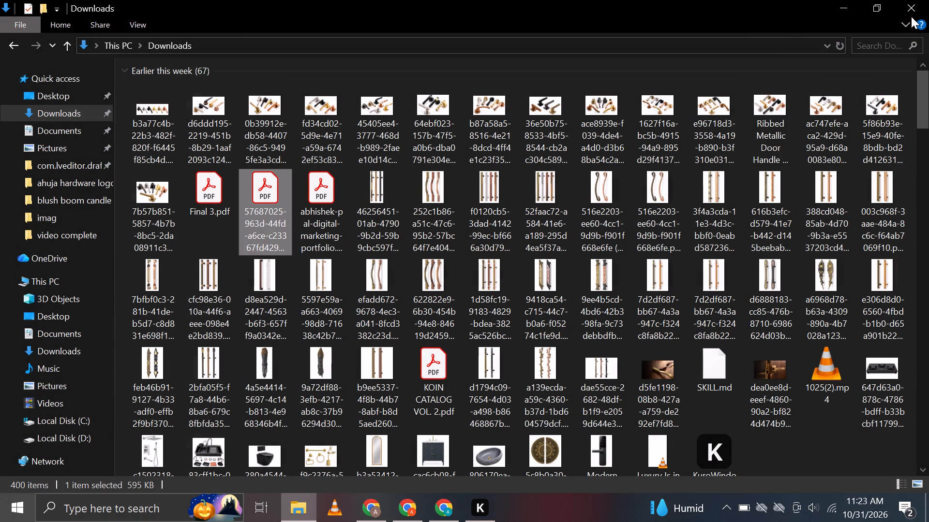
{"action": "key", "text": "Delete"}
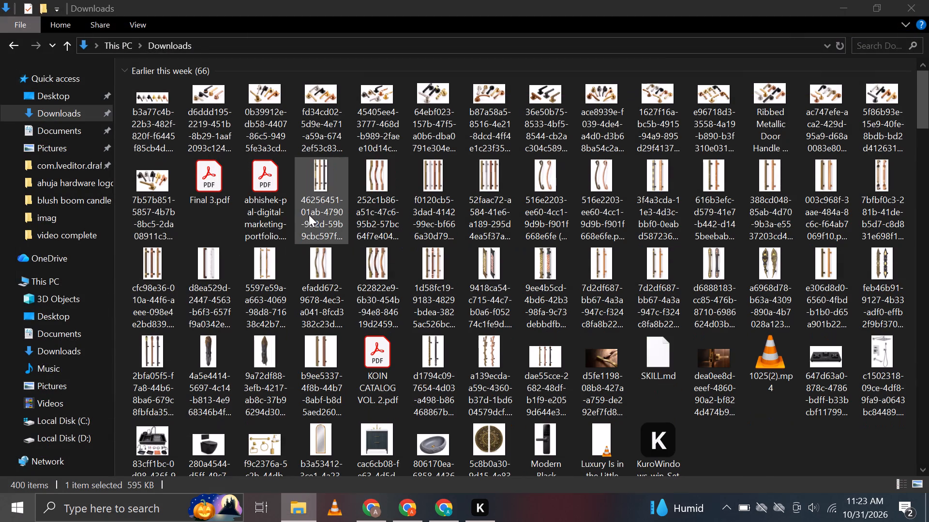
Open Final 3.pdf from the Downloads folder.
{"action": "double_click", "coordinate": [208, 200]}
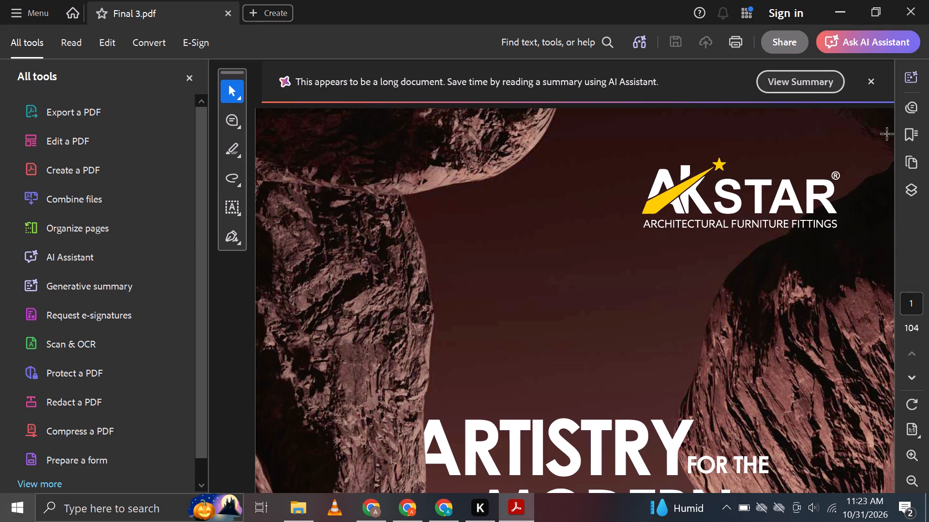
Look through the AK Star catalogue's mortise handle pages, up to page 38, for a handle design to use.
{"action": "scroll", "coordinate": [712, 181], "scroll_direction": "down", "scroll_amount": 5}
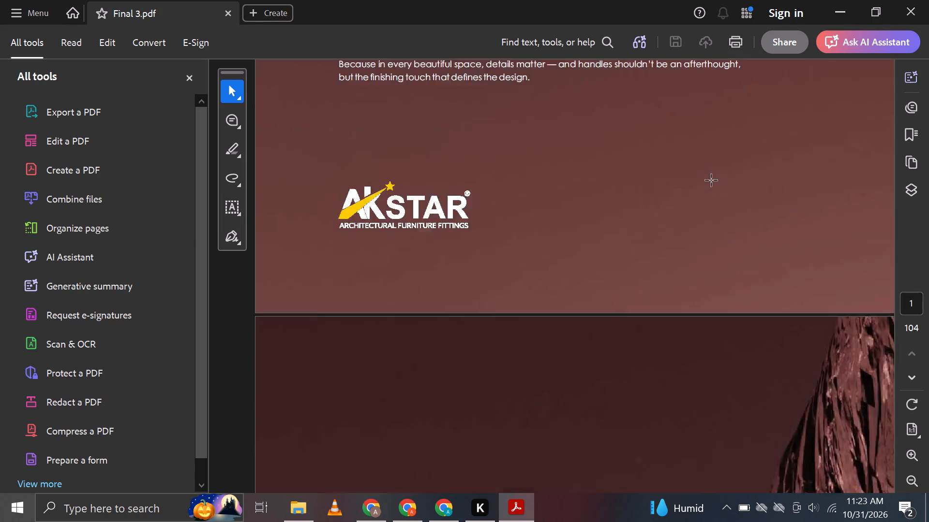
{"action": "scroll", "coordinate": [712, 181], "scroll_direction": "down", "scroll_amount": 7}
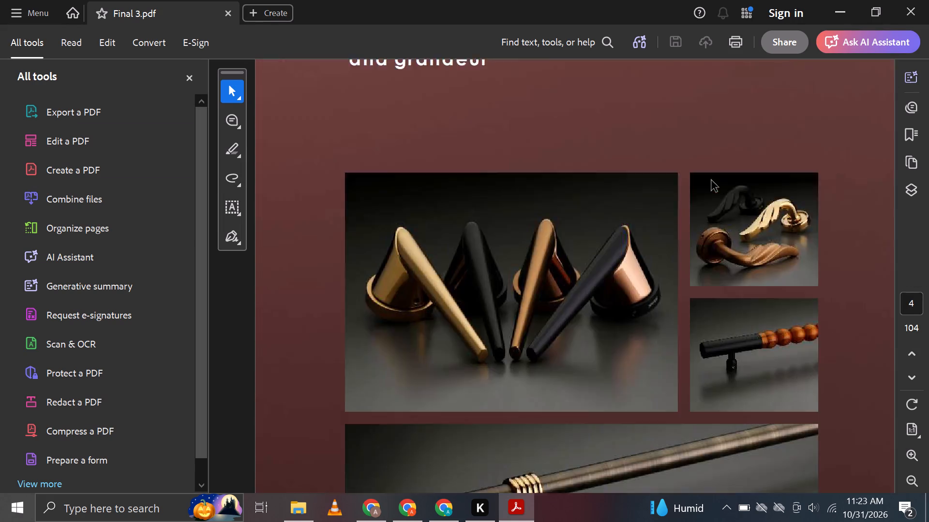
{"action": "scroll", "coordinate": [712, 181], "scroll_direction": "down", "scroll_amount": 7}
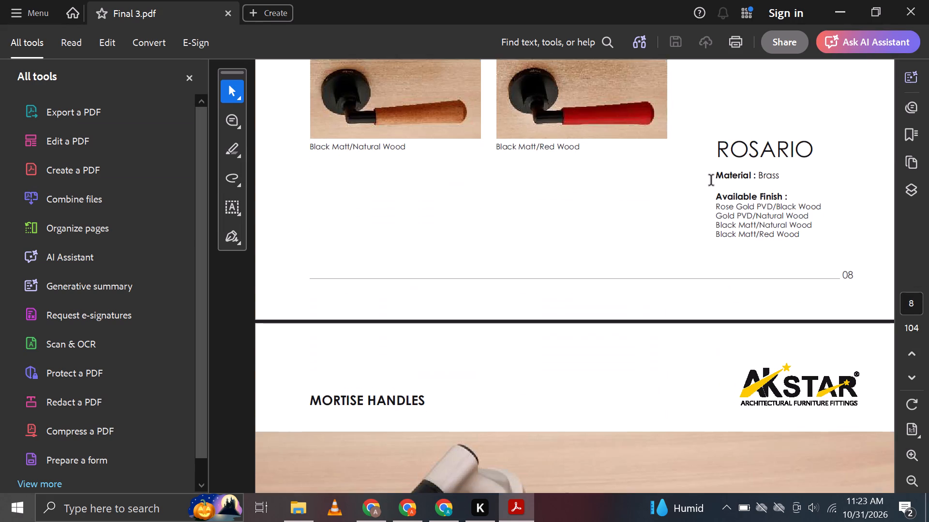
{"action": "scroll", "coordinate": [712, 181], "scroll_direction": "down", "scroll_amount": 5}
{"action": "scroll", "coordinate": [712, 181], "scroll_direction": "up", "scroll_amount": 1}
{"action": "scroll", "coordinate": [712, 181], "scroll_direction": "down", "scroll_amount": 7}
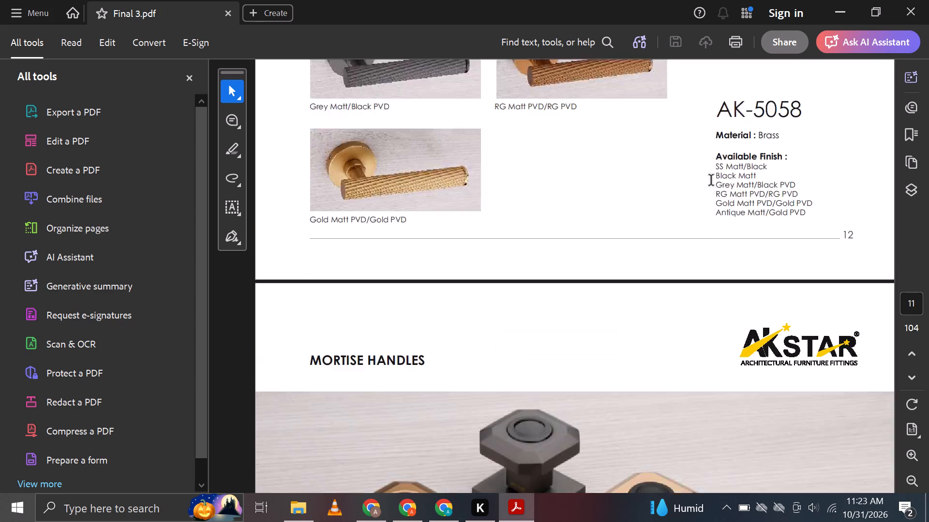
{"action": "scroll", "coordinate": [712, 181], "scroll_direction": "down", "scroll_amount": 3}
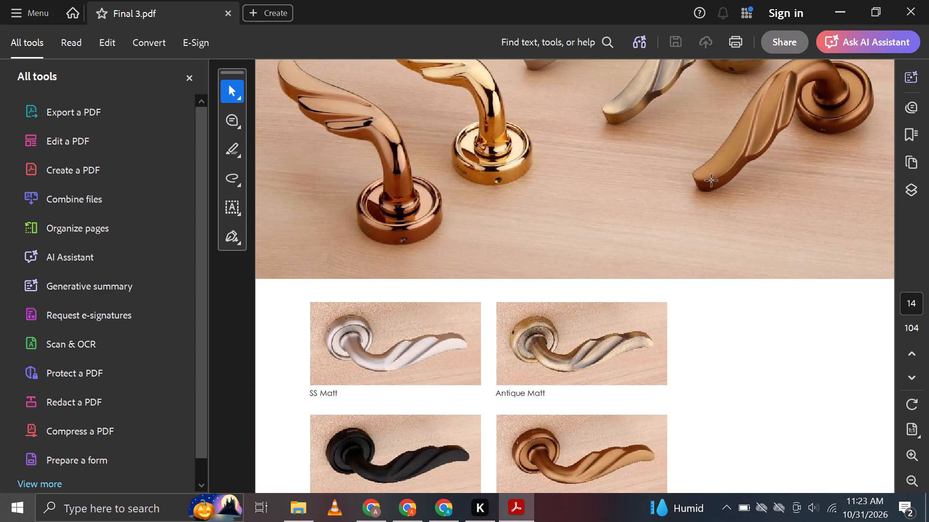
{"action": "scroll", "coordinate": [712, 181], "scroll_direction": "down", "scroll_amount": 6}
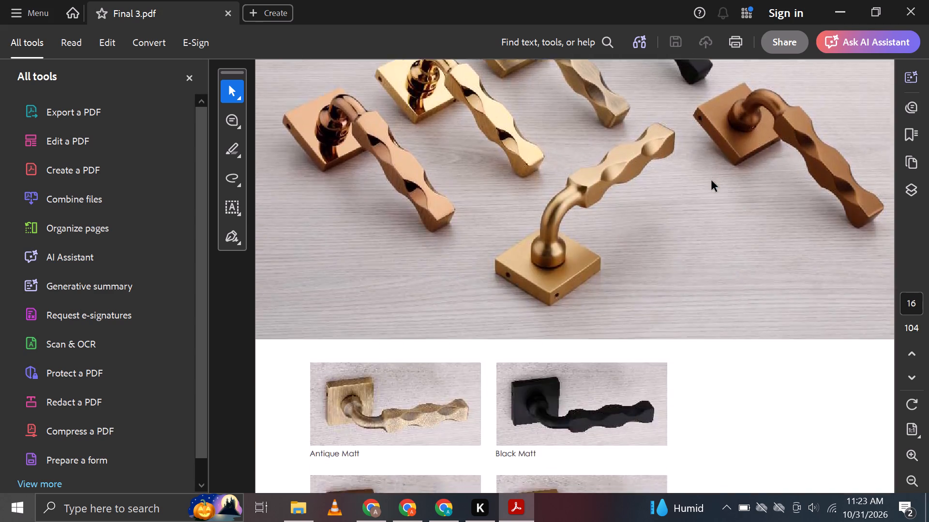
{"action": "scroll", "coordinate": [712, 181], "scroll_direction": "down", "scroll_amount": 5}
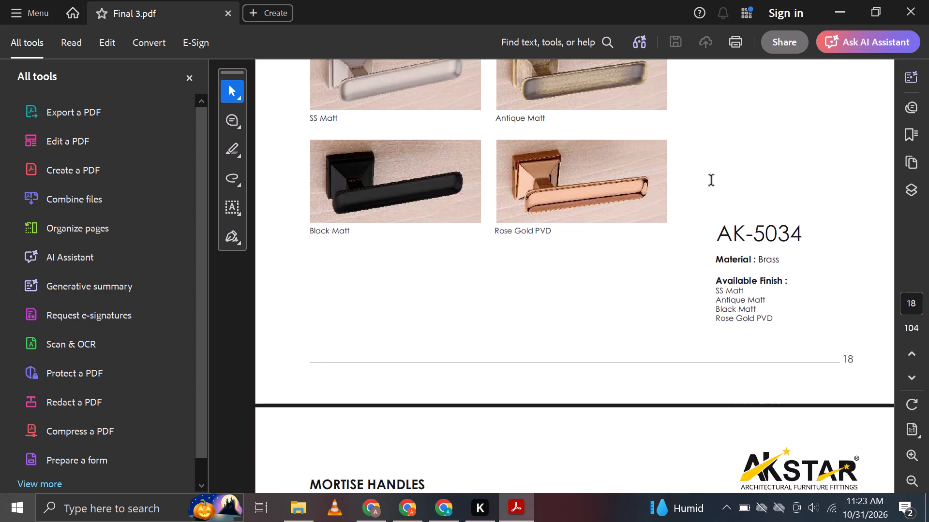
{"action": "scroll", "coordinate": [712, 181], "scroll_direction": "up", "scroll_amount": 1}
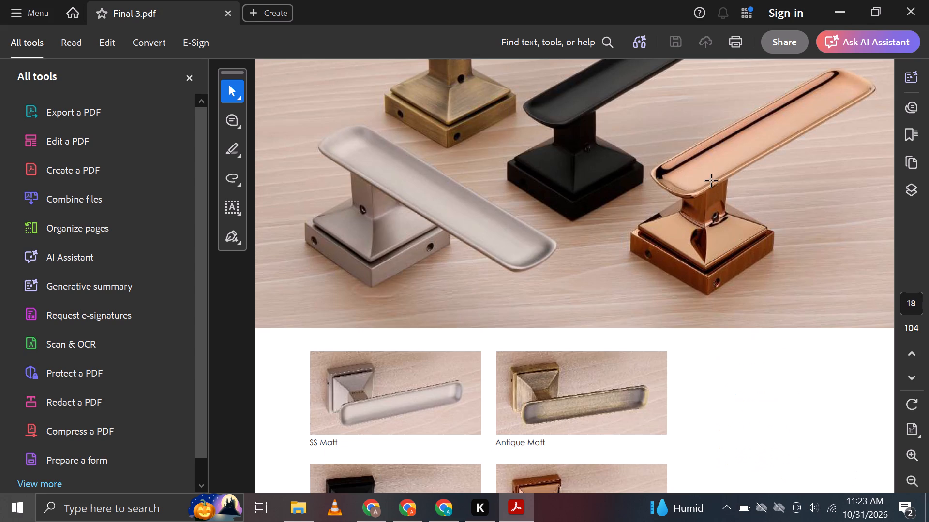
{"action": "scroll", "coordinate": [712, 181], "scroll_direction": "down", "scroll_amount": 10}
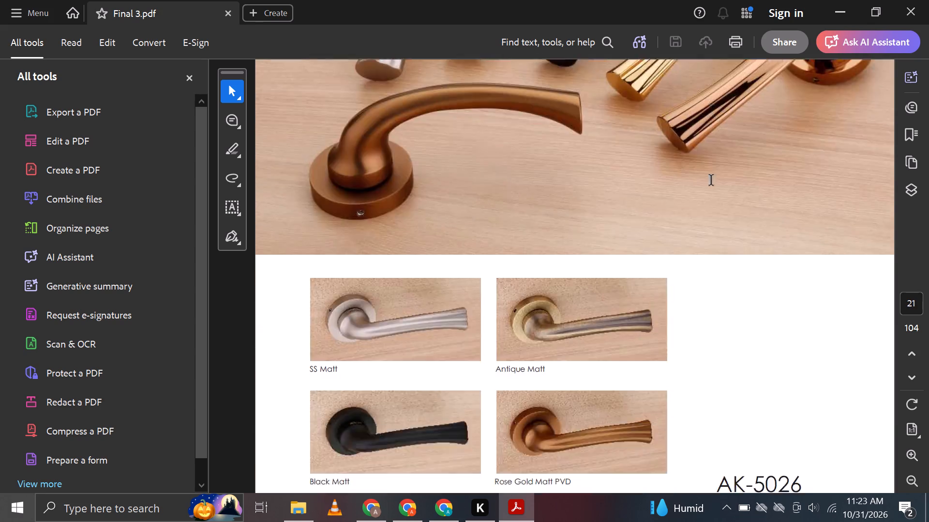
{"action": "scroll", "coordinate": [712, 181], "scroll_direction": "down", "scroll_amount": 4}
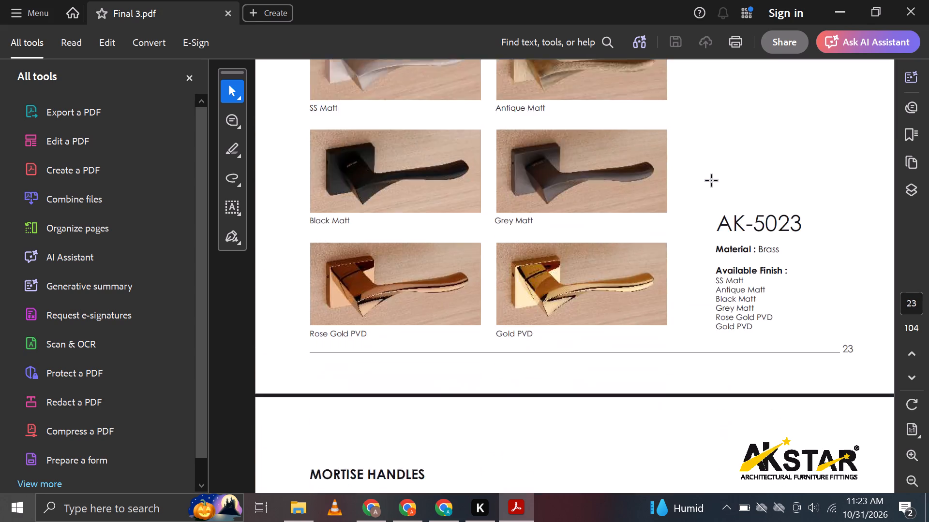
{"action": "scroll", "coordinate": [712, 181], "scroll_direction": "down", "scroll_amount": 5}
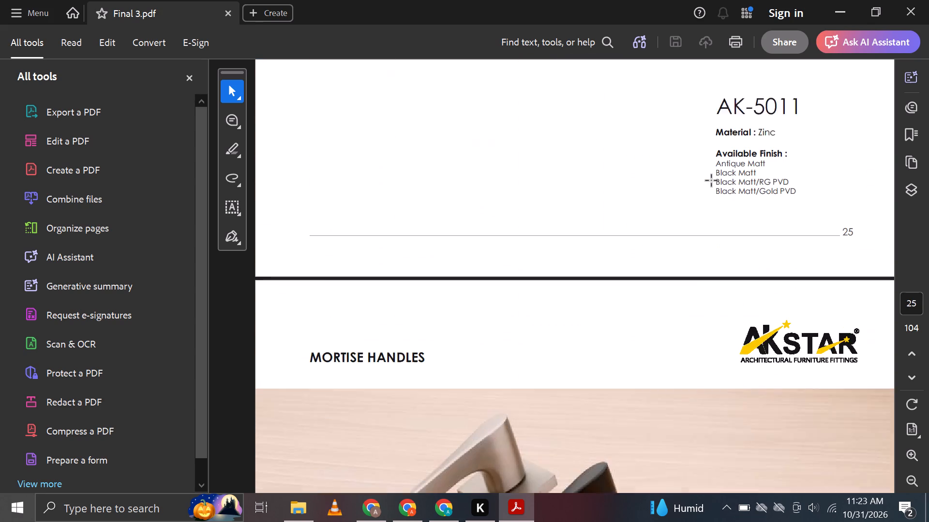
{"action": "scroll", "coordinate": [712, 181], "scroll_direction": "down", "scroll_amount": 3}
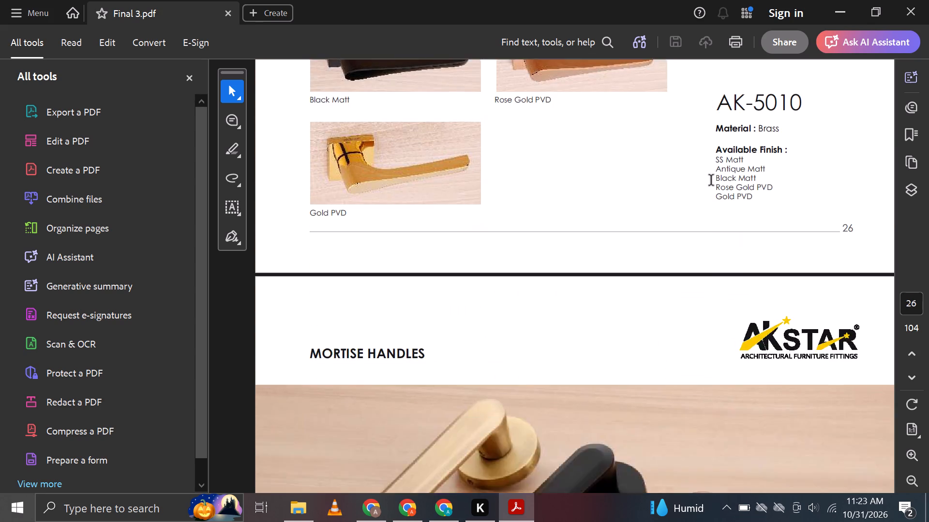
{"action": "scroll", "coordinate": [712, 181], "scroll_direction": "down", "scroll_amount": 3}
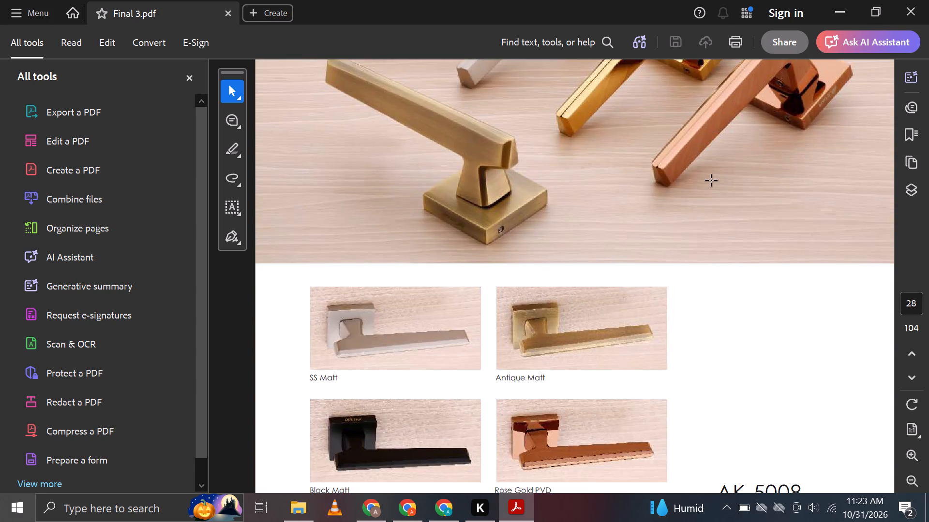
{"action": "scroll", "coordinate": [712, 181], "scroll_direction": "up", "scroll_amount": 1}
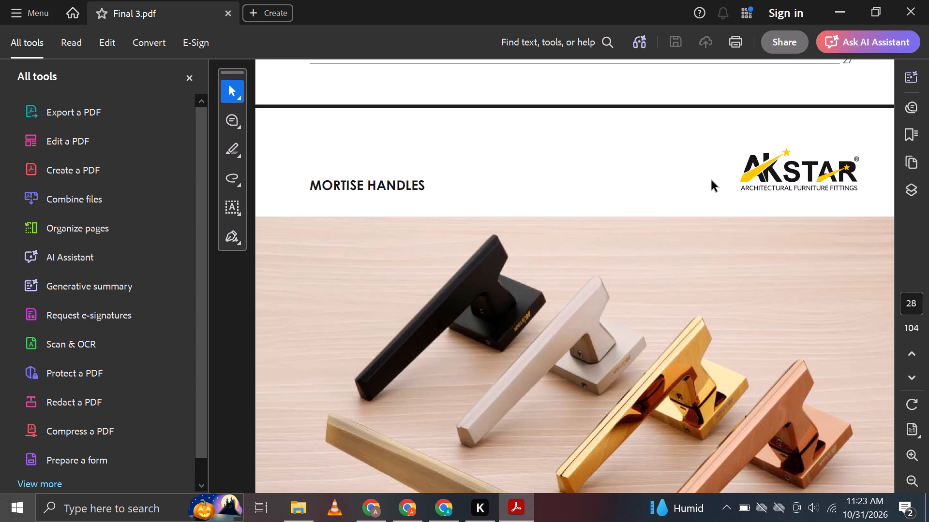
{"action": "scroll", "coordinate": [712, 181], "scroll_direction": "down", "scroll_amount": 3}
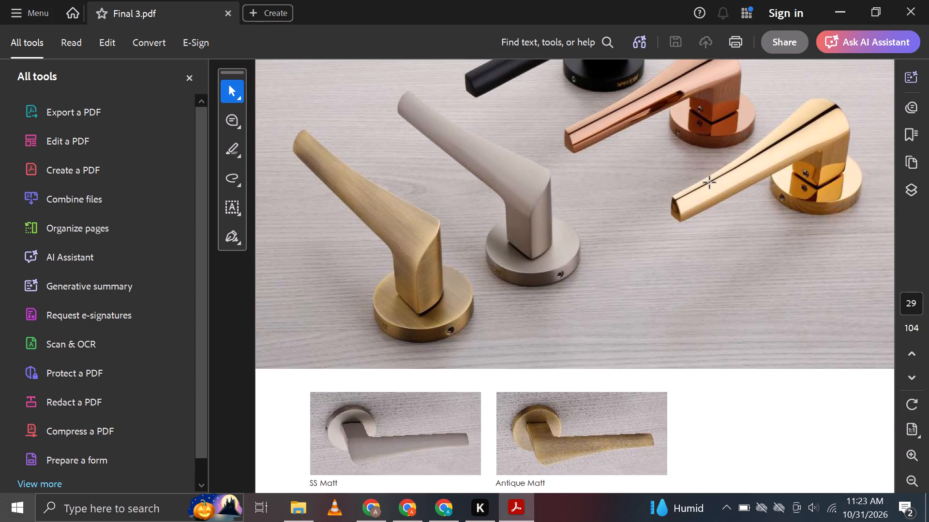
{"action": "scroll", "coordinate": [710, 183], "scroll_direction": "down", "scroll_amount": 2}
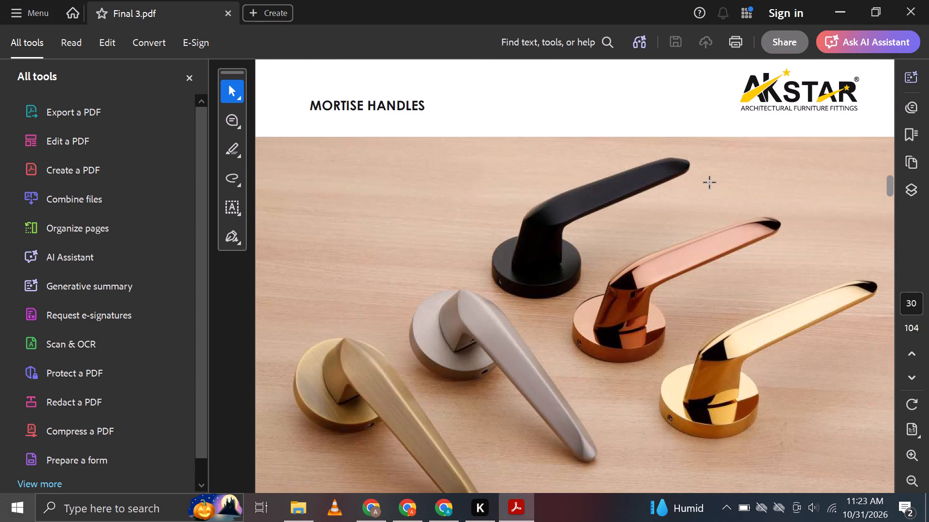
{"action": "scroll", "coordinate": [710, 183], "scroll_direction": "down", "scroll_amount": 6}
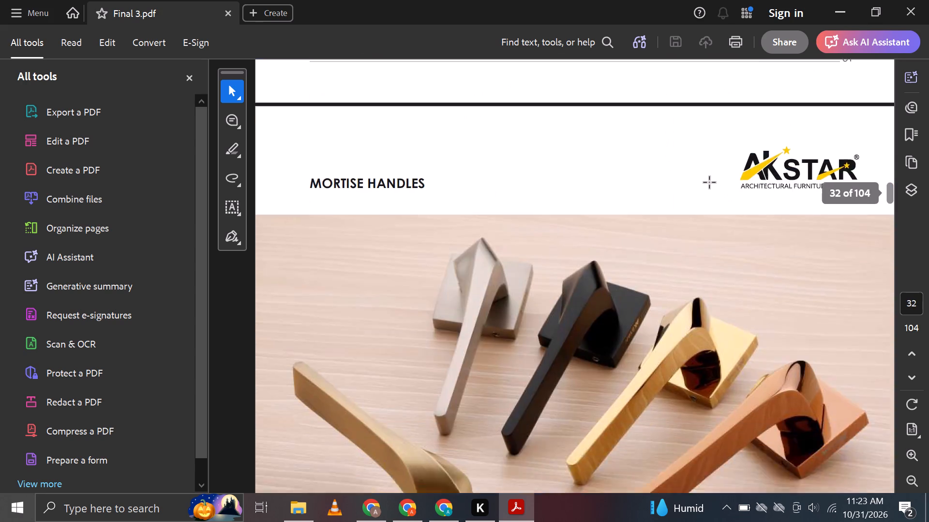
{"action": "scroll", "coordinate": [710, 183], "scroll_direction": "up", "scroll_amount": 1}
{"action": "scroll", "coordinate": [710, 183], "scroll_direction": "down", "scroll_amount": 1}
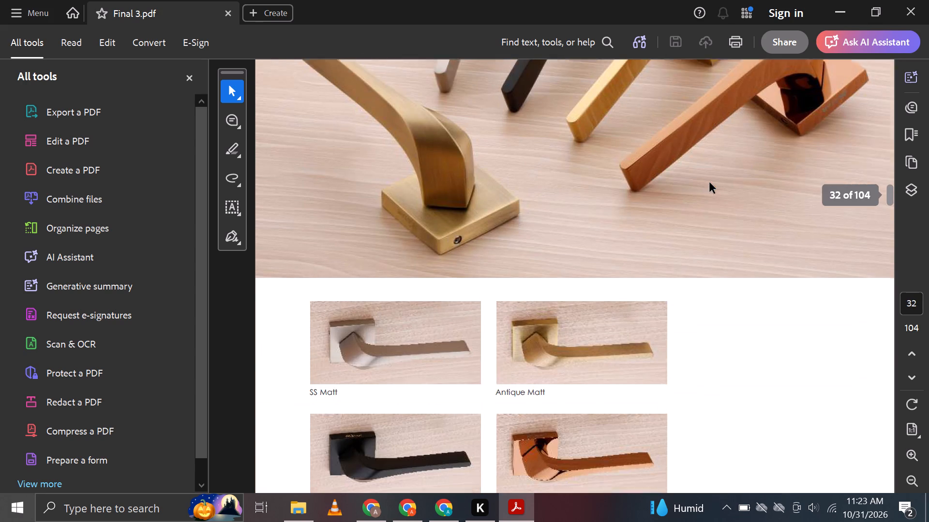
{"action": "scroll", "coordinate": [710, 183], "scroll_direction": "down", "scroll_amount": 2}
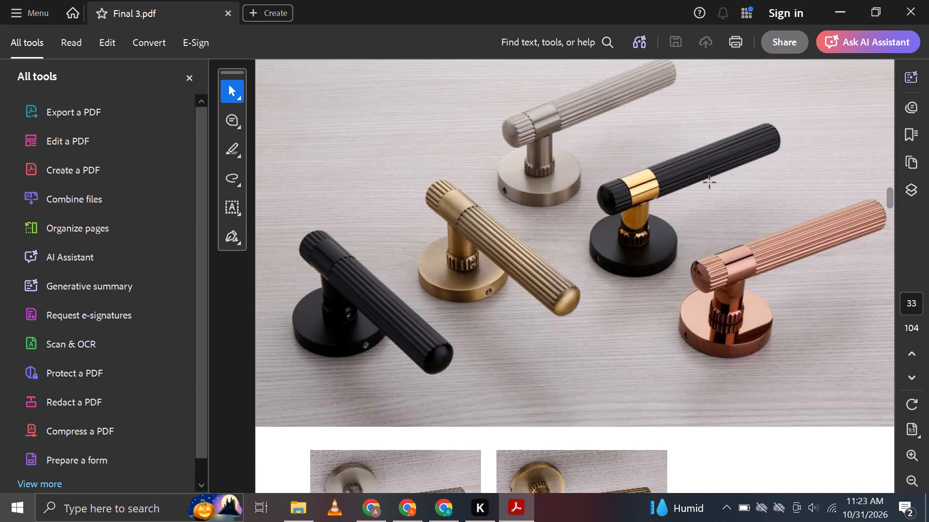
{"action": "scroll", "coordinate": [710, 183], "scroll_direction": "down", "scroll_amount": 3}
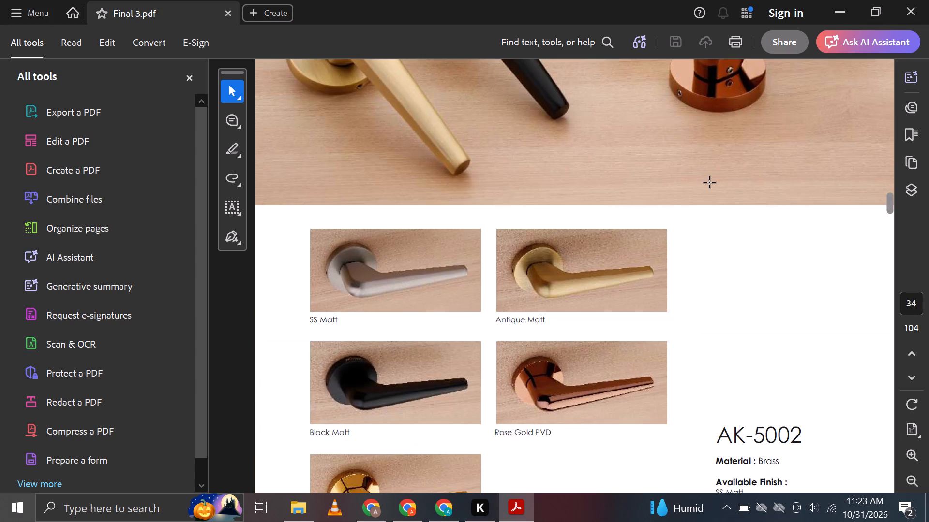
{"action": "scroll", "coordinate": [710, 183], "scroll_direction": "down", "scroll_amount": 3}
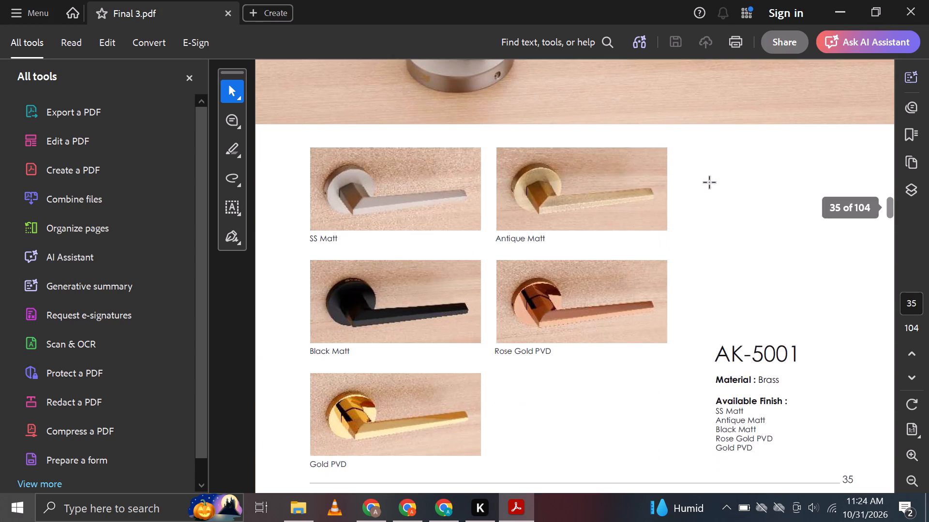
{"action": "scroll", "coordinate": [710, 183], "scroll_direction": "down", "scroll_amount": 4}
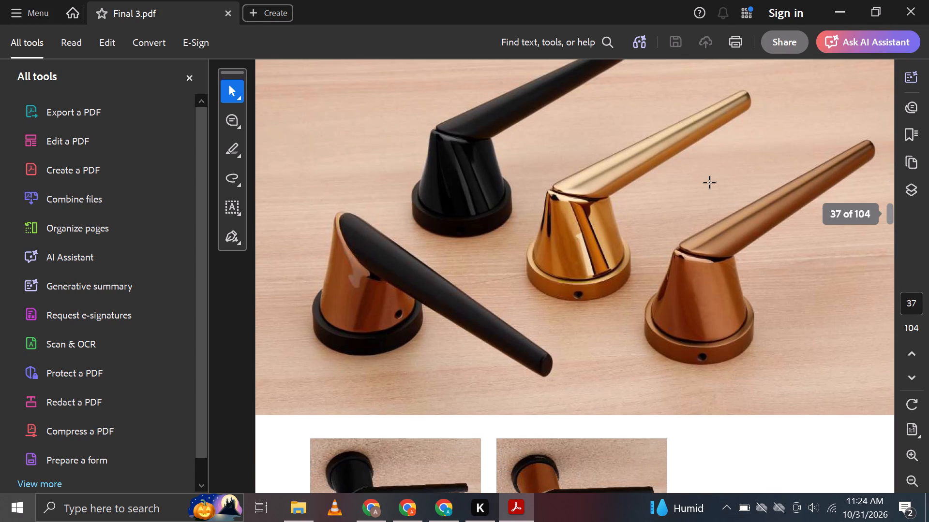
{"action": "scroll", "coordinate": [710, 183], "scroll_direction": "down", "scroll_amount": 2}
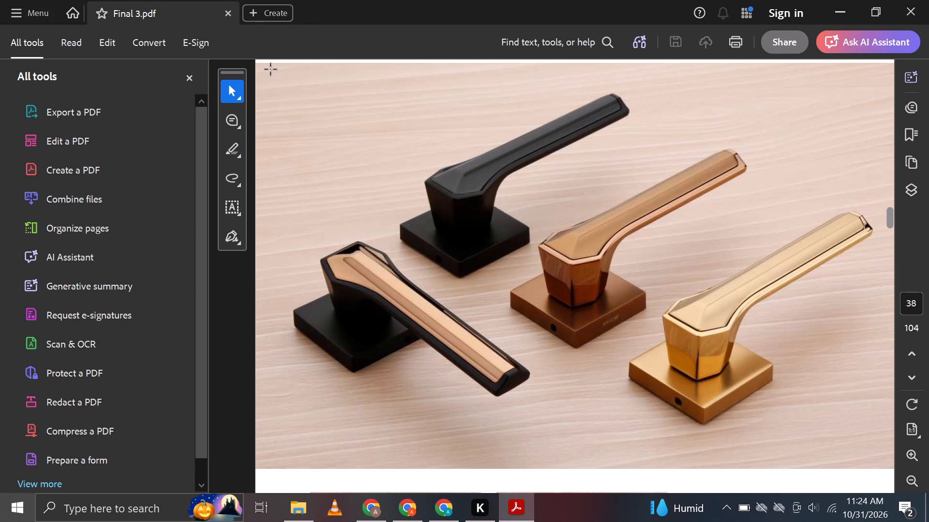
{"action": "left_click_drag", "start_coordinate": [268, 69], "coordinate": [869, 390]}
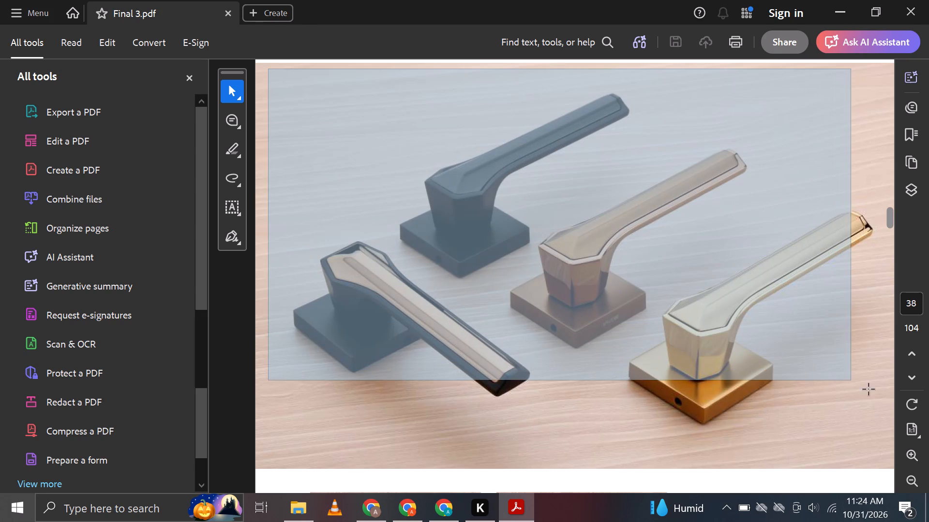
{"action": "left_click_drag", "start_coordinate": [869, 390], "coordinate": [884, 454]}
{"action": "left_click", "coordinate": [877, 456]}
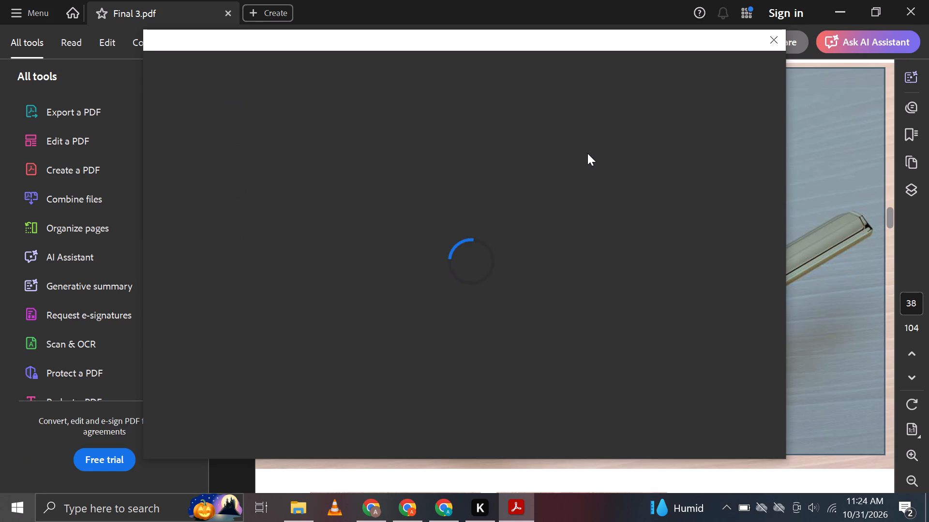
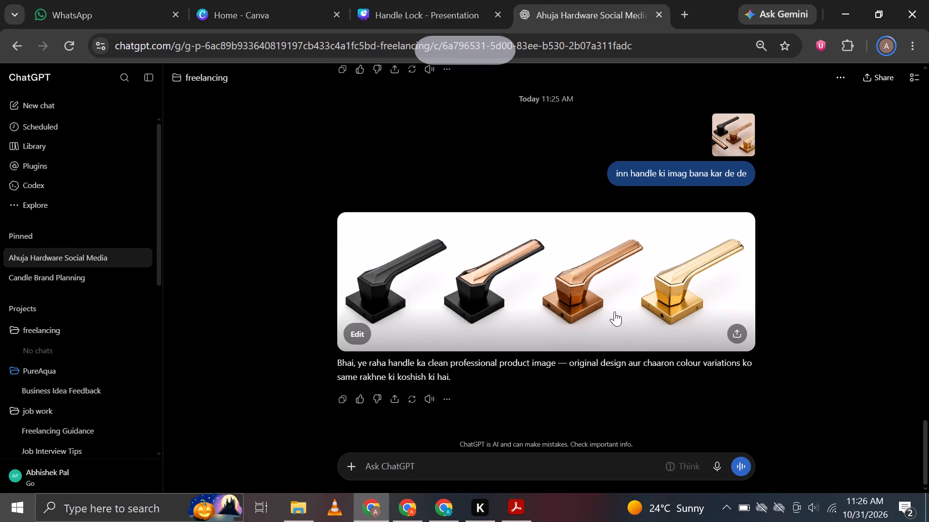
{"action": "left_click", "coordinate": [418, 0]}
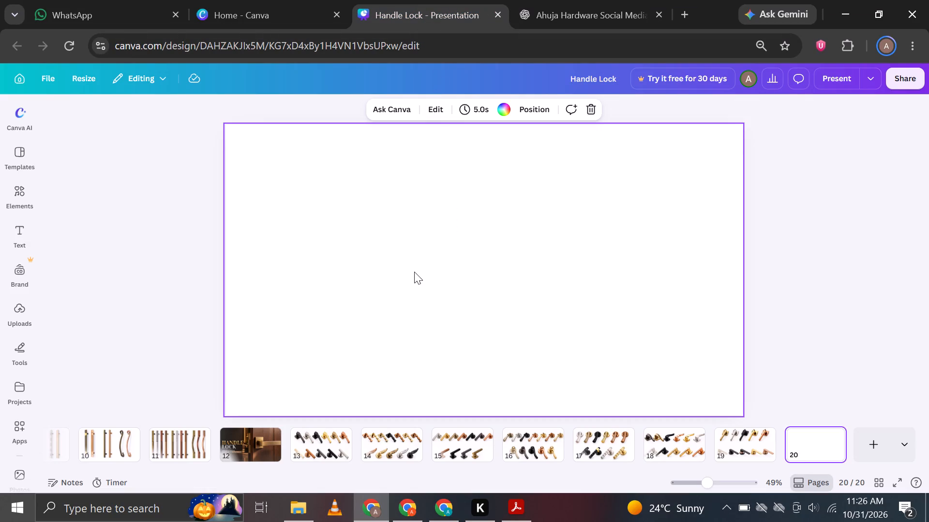
{"action": "key", "text": "ctrl+v"}
Enlarge the pasted handle image and position it across the upper half of page 20.
{"action": "left_click_drag", "start_coordinate": [494, 261], "coordinate": [466, 202]}
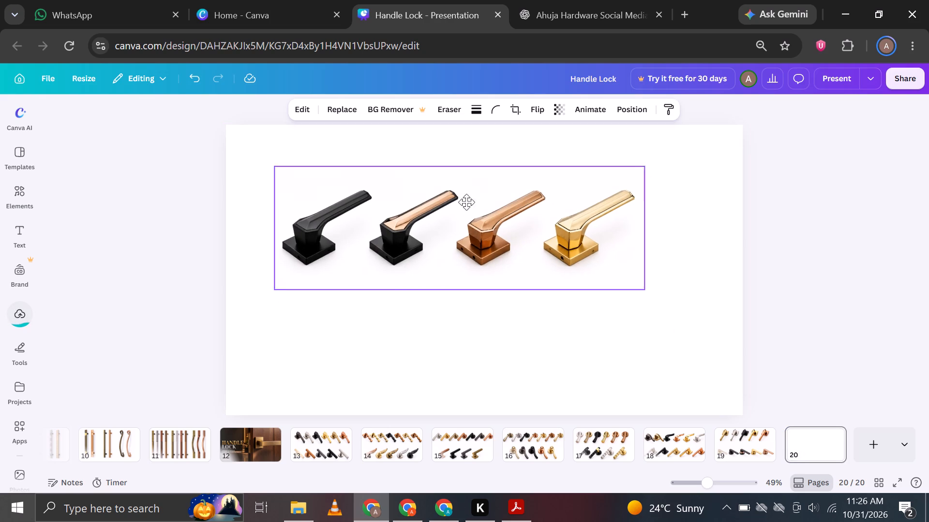
{"action": "left_click_drag", "start_coordinate": [466, 202], "coordinate": [479, 174]}
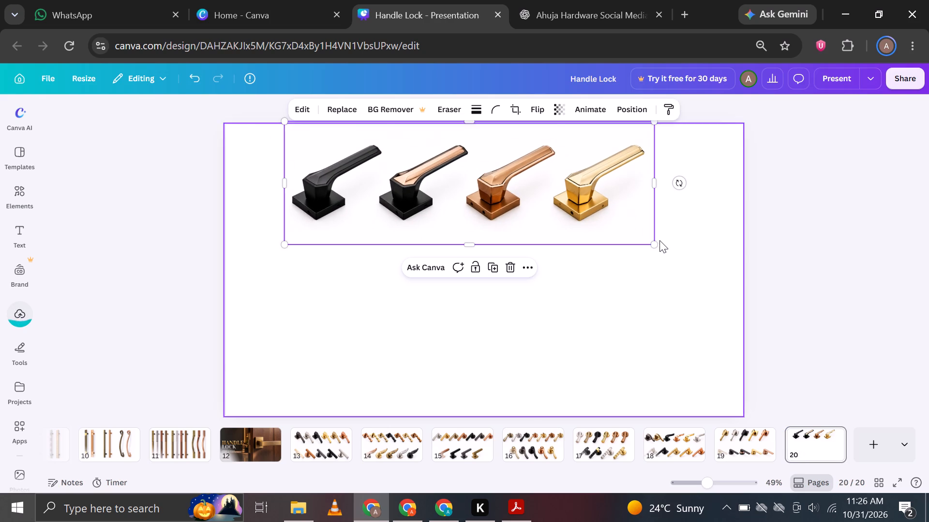
{"action": "left_click_drag", "start_coordinate": [653, 242], "coordinate": [719, 308]}
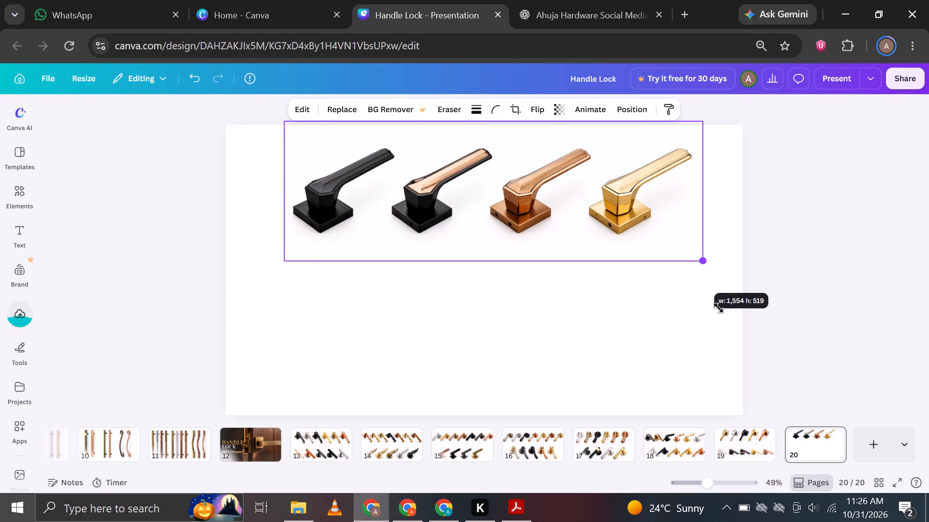
{"action": "left_click_drag", "start_coordinate": [719, 308], "coordinate": [723, 319]}
{"action": "left_click_drag", "start_coordinate": [622, 234], "coordinate": [598, 235]}
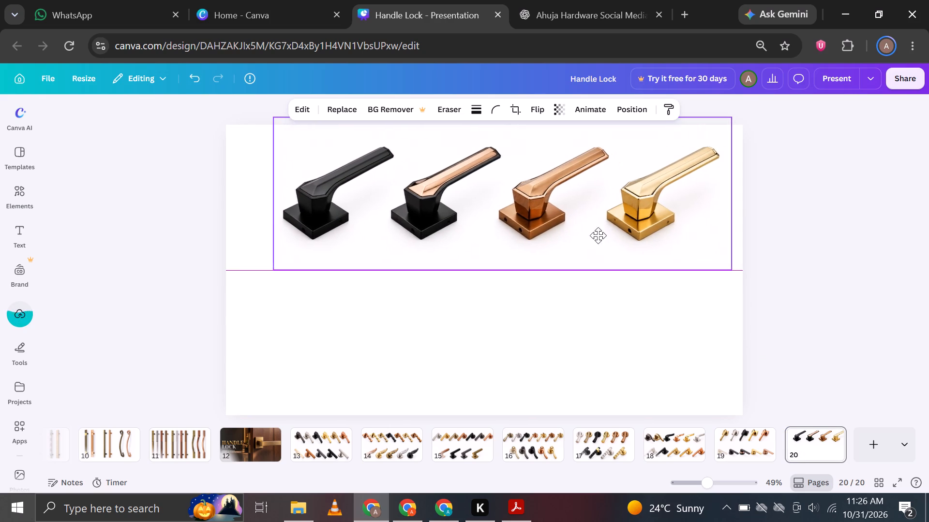
{"action": "left_click_drag", "start_coordinate": [598, 235], "coordinate": [595, 235]}
{"action": "left_click", "coordinate": [771, 233]}
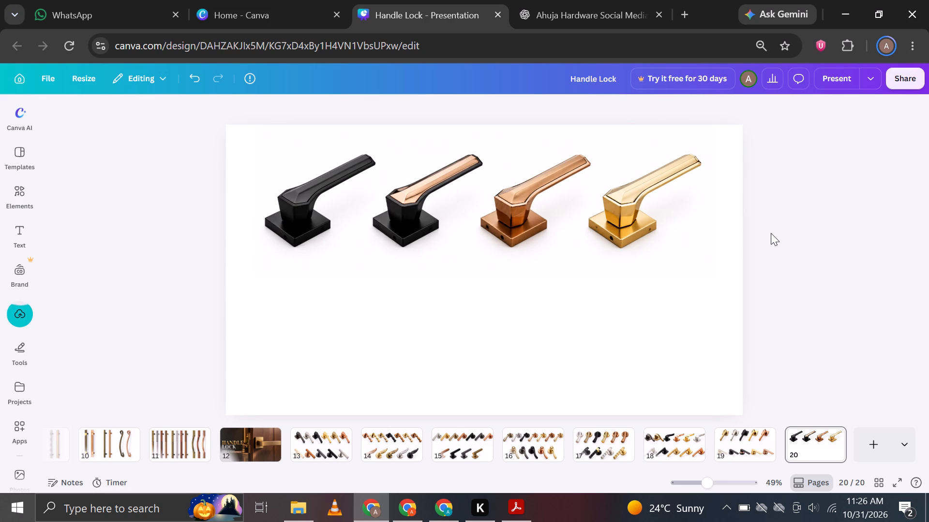
Switch to Acrobat and look through the AK Star catalogue's mortise handle pages from 38 to 46 for another handle design.
{"action": "left_click", "coordinate": [519, 503]}
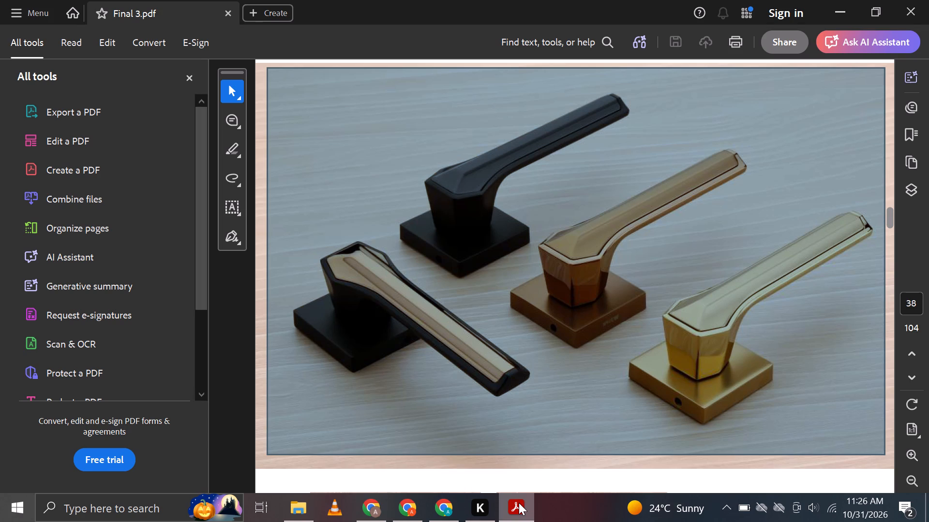
{"action": "scroll", "coordinate": [473, 402], "scroll_direction": "down", "scroll_amount": 1}
{"action": "scroll", "coordinate": [523, 353], "scroll_direction": "down", "scroll_amount": 1}
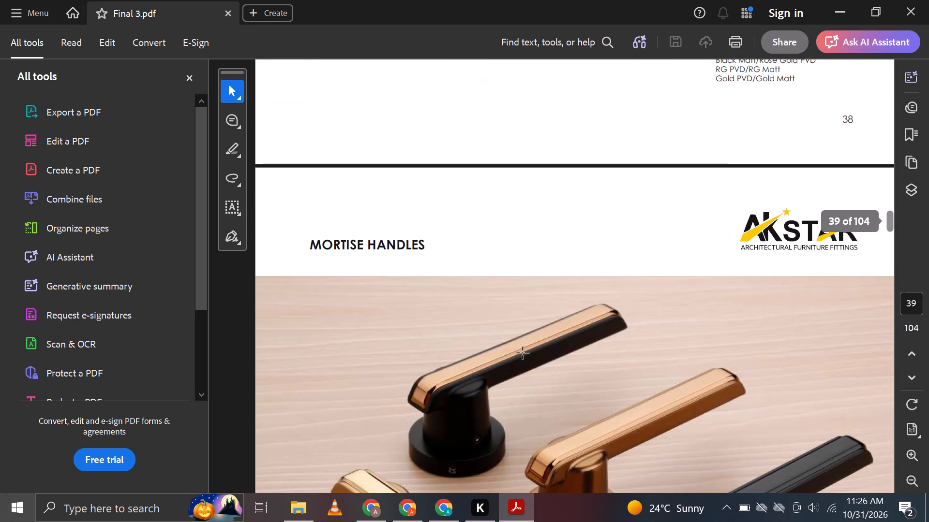
{"action": "scroll", "coordinate": [523, 353], "scroll_direction": "down", "scroll_amount": 1}
{"action": "scroll", "coordinate": [513, 365], "scroll_direction": "up", "scroll_amount": 1}
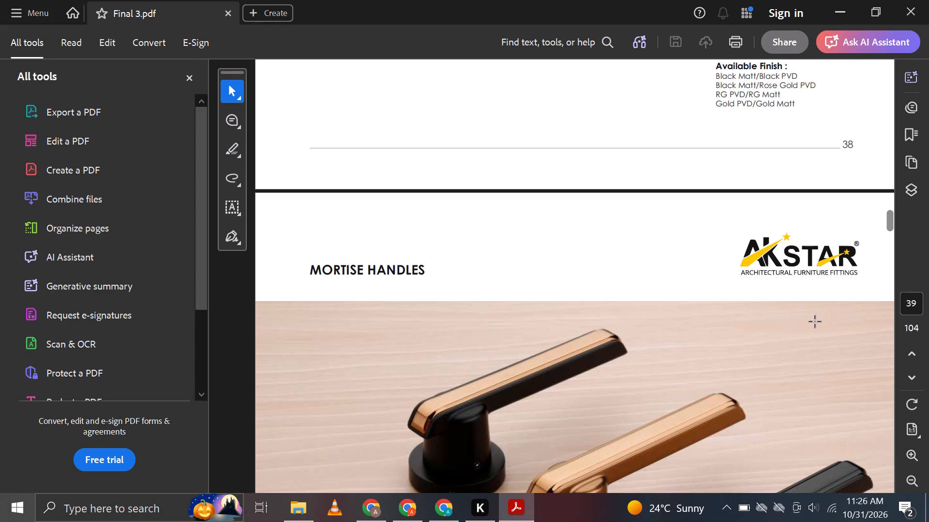
{"action": "left_click_drag", "start_coordinate": [889, 224], "coordinate": [884, 232]}
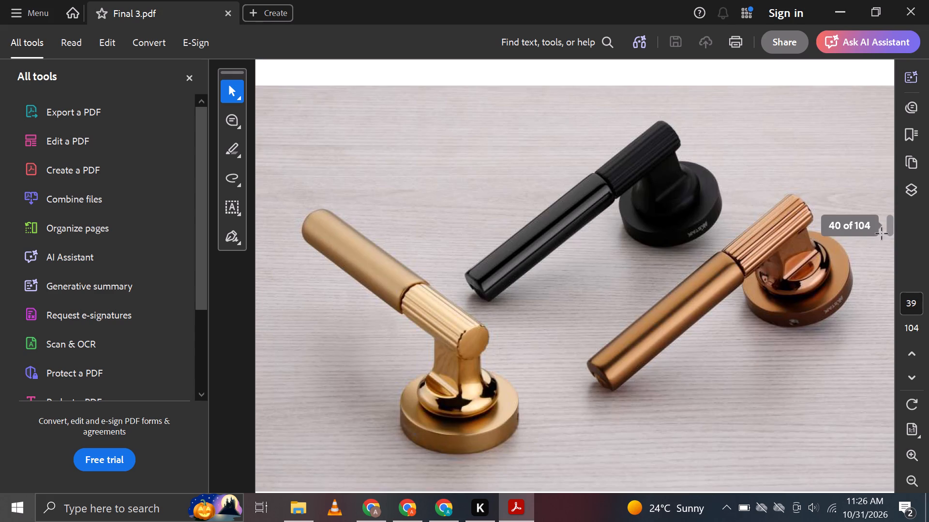
{"action": "left_click", "coordinate": [876, 240]}
{"action": "scroll", "coordinate": [793, 294], "scroll_direction": "up", "scroll_amount": 1}
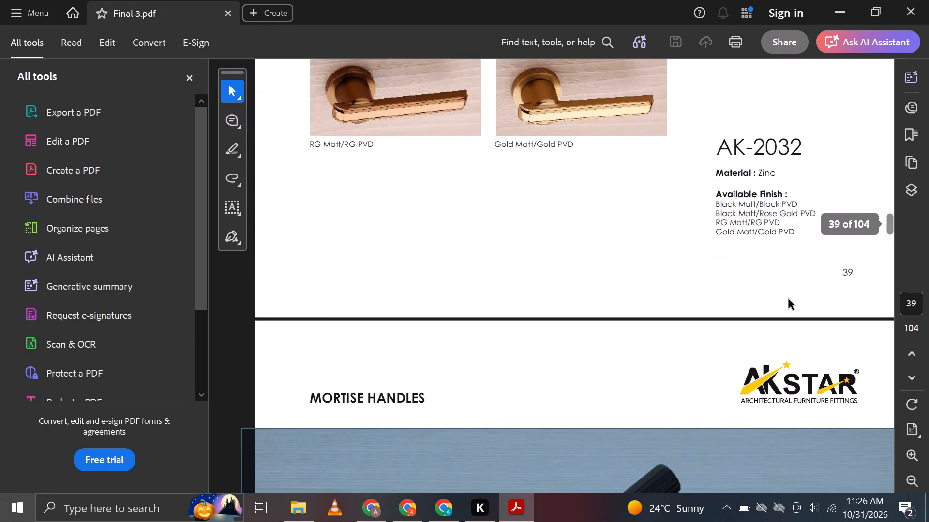
{"action": "scroll", "coordinate": [786, 302], "scroll_direction": "up", "scroll_amount": 2}
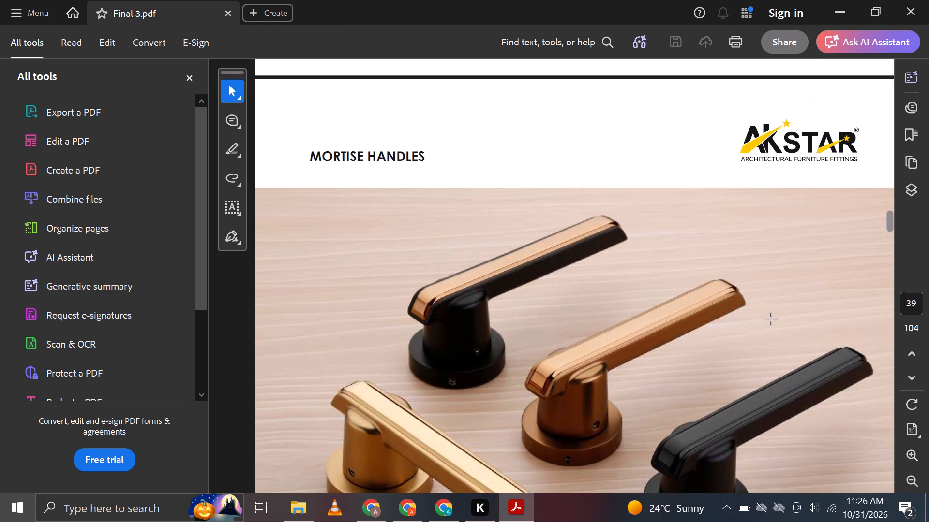
{"action": "scroll", "coordinate": [770, 321], "scroll_direction": "down", "scroll_amount": 1}
{"action": "scroll", "coordinate": [770, 321], "scroll_direction": "up", "scroll_amount": 1}
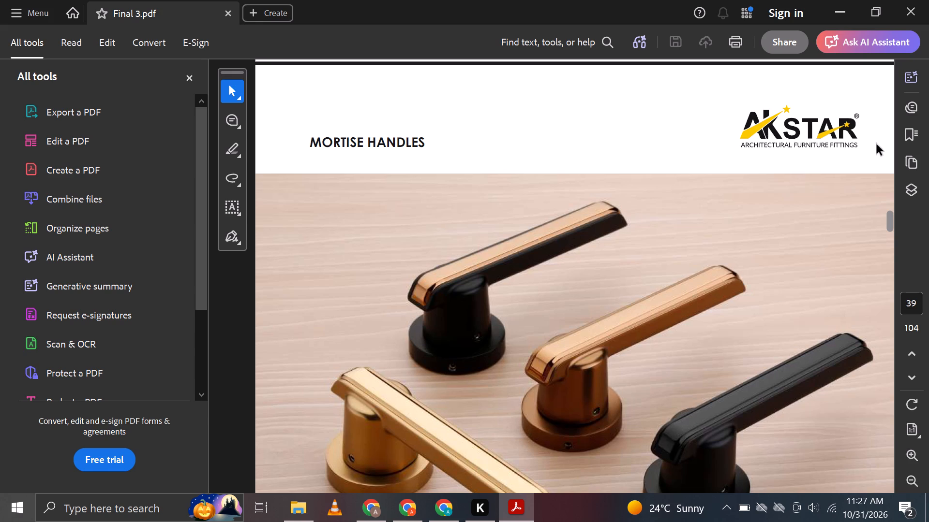
{"action": "left_click", "coordinate": [895, 223]}
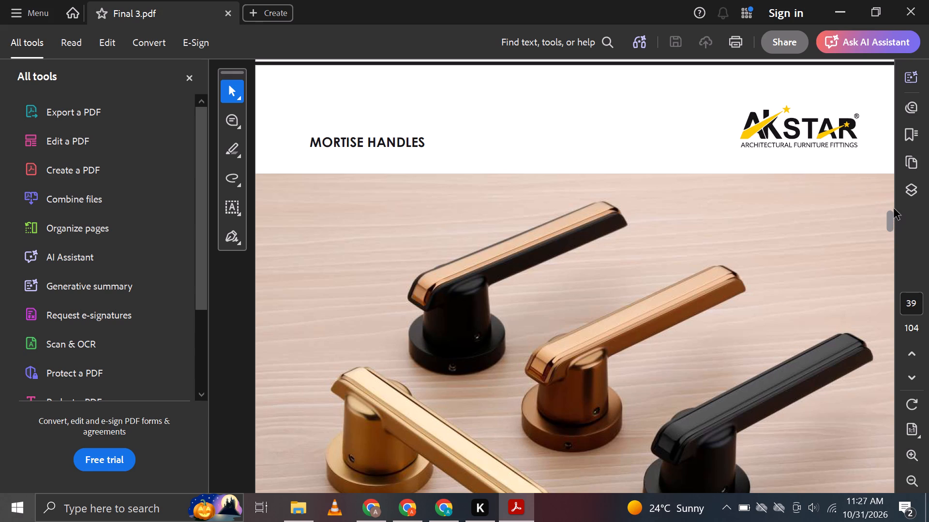
{"action": "left_click", "coordinate": [888, 219]}
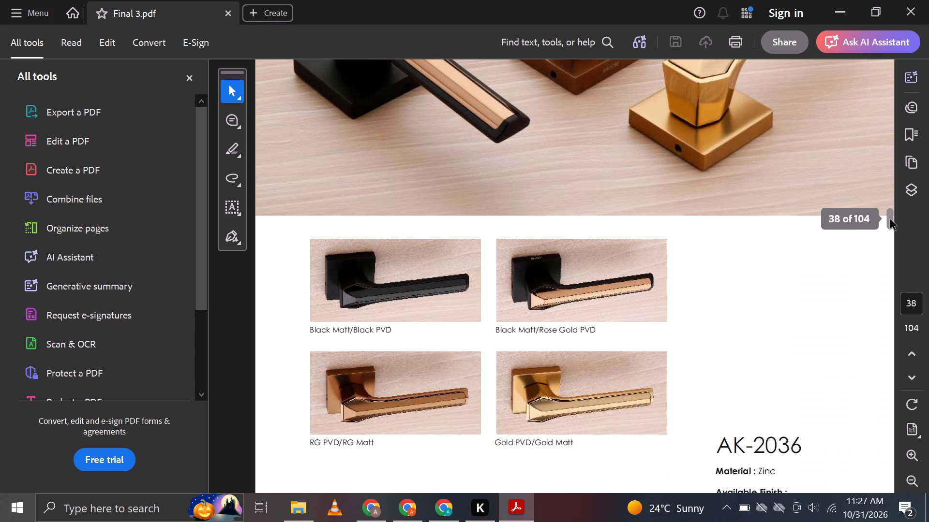
{"action": "left_click_drag", "start_coordinate": [890, 219], "coordinate": [890, 230]}
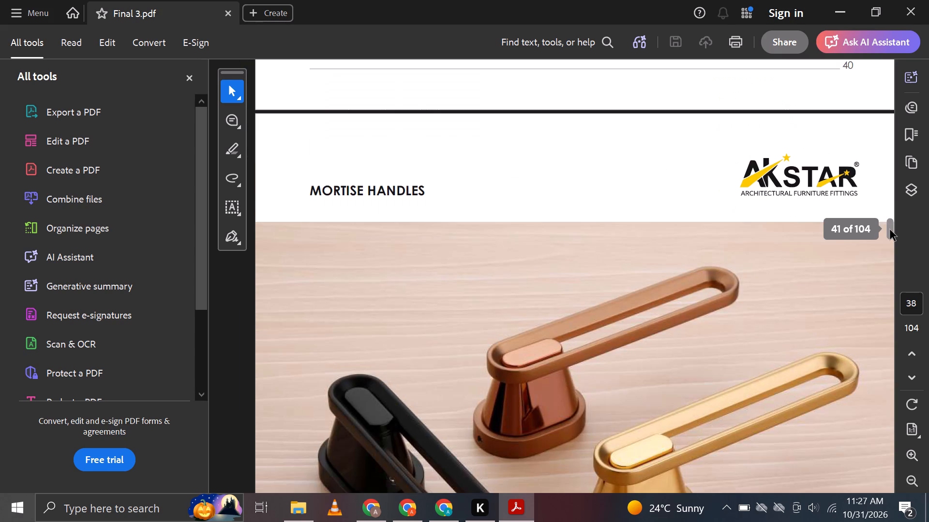
{"action": "left_click_drag", "start_coordinate": [890, 230], "coordinate": [882, 244]}
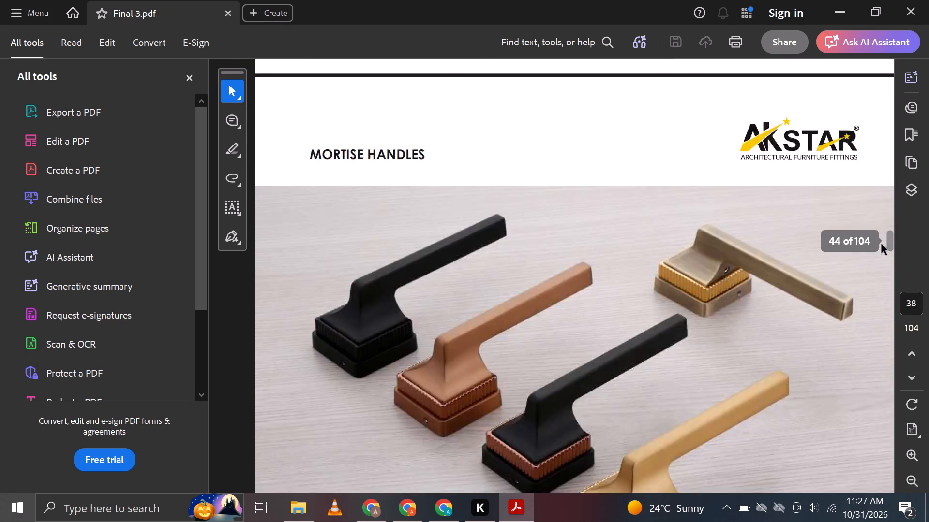
{"action": "left_click_drag", "start_coordinate": [882, 244], "coordinate": [881, 245]}
{"action": "scroll", "coordinate": [869, 259], "scroll_direction": "down", "scroll_amount": 2}
{"action": "scroll", "coordinate": [851, 281], "scroll_direction": "up", "scroll_amount": 1}
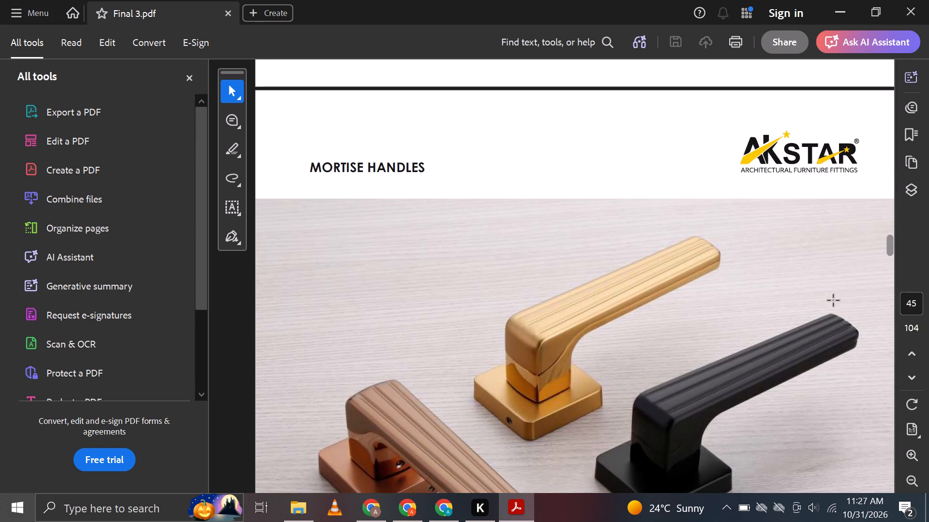
{"action": "scroll", "coordinate": [827, 307], "scroll_direction": "down", "scroll_amount": 3}
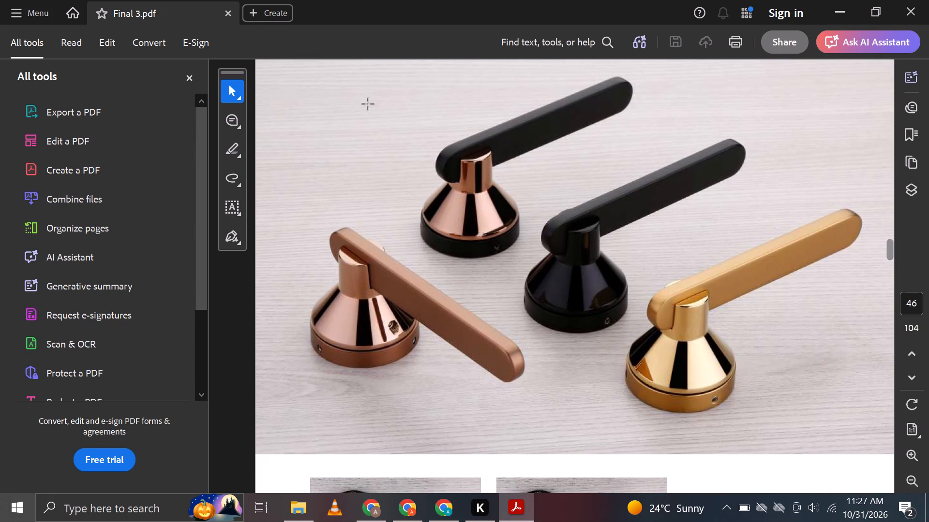
{"action": "left_click_drag", "start_coordinate": [273, 66], "coordinate": [586, 263]}
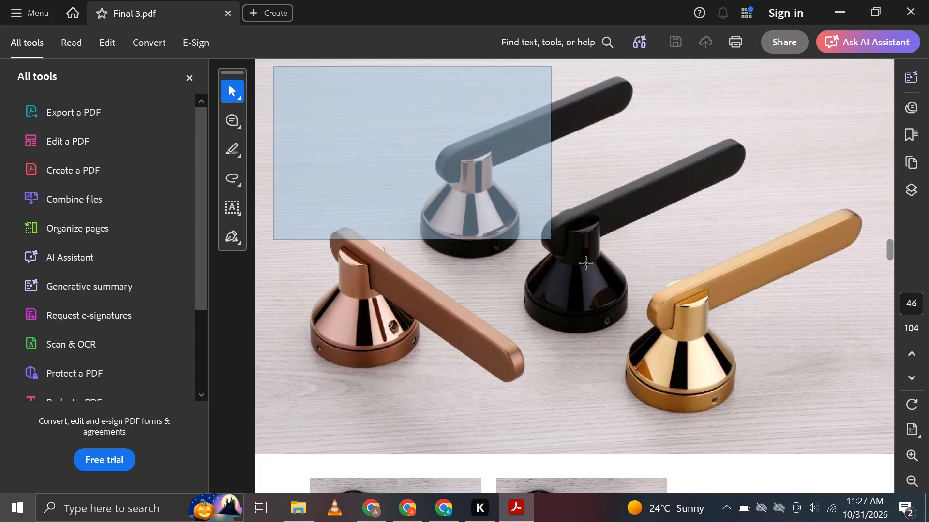
{"action": "left_click_drag", "start_coordinate": [586, 263], "coordinate": [866, 428]}
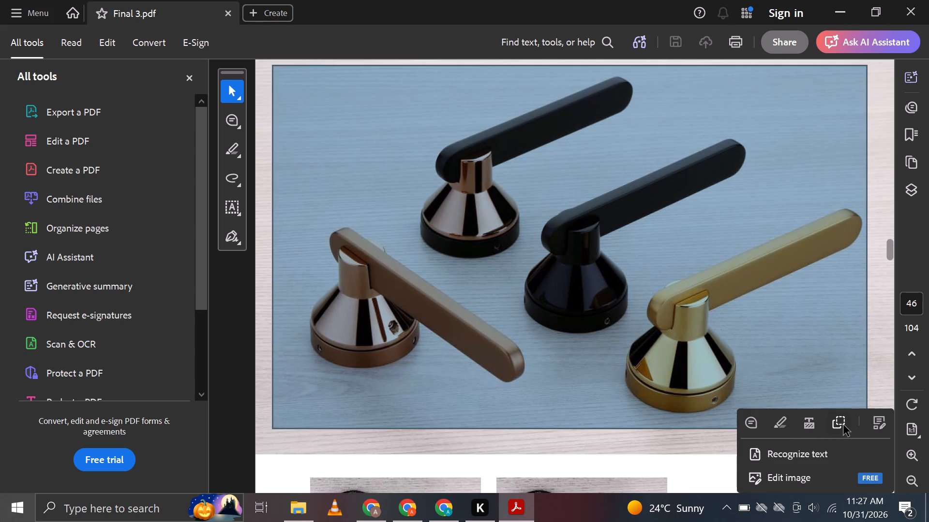
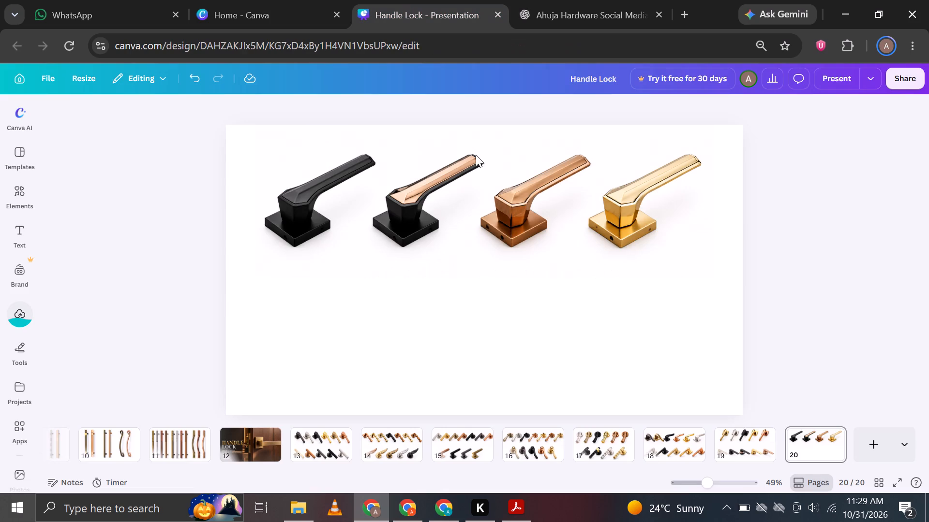
{"action": "key", "text": "ctrl+v"}
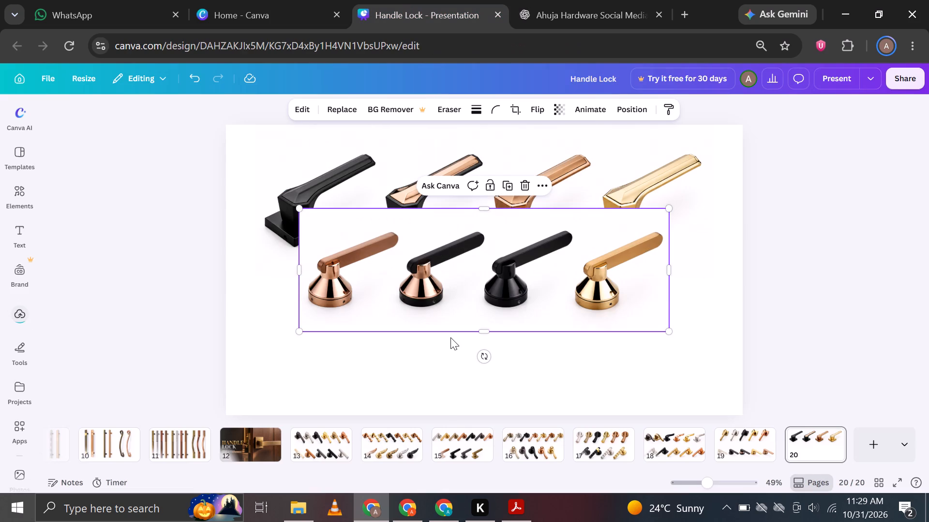
{"action": "left_click_drag", "start_coordinate": [467, 284], "coordinate": [451, 338]}
{"action": "left_click_drag", "start_coordinate": [650, 384], "coordinate": [702, 439]}
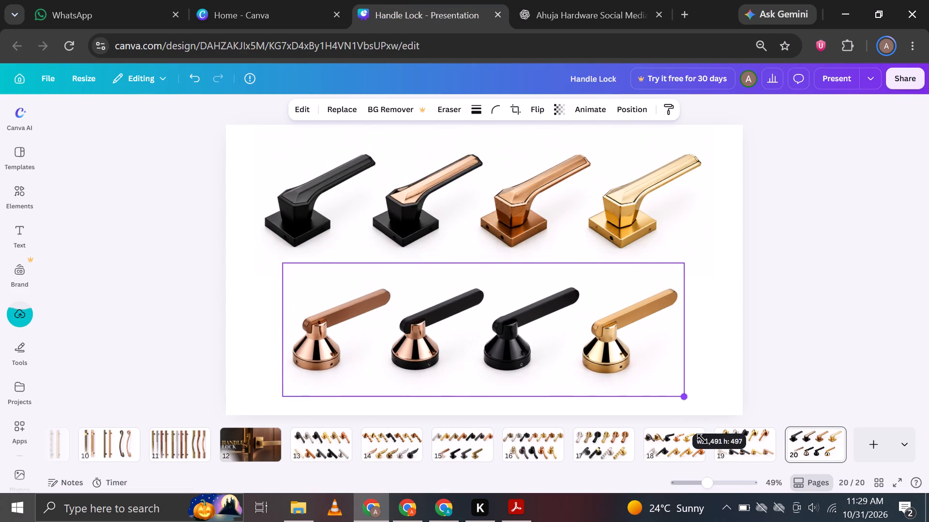
{"action": "left_click_drag", "start_coordinate": [702, 439], "coordinate": [730, 462]}
Centre the cone-base handle image horizontally in the lower half of page 20, beneath the square-base handle row.
{"action": "left_click_drag", "start_coordinate": [661, 341], "coordinate": [646, 341]}
{"action": "left_click_drag", "start_coordinate": [640, 341], "coordinate": [634, 341]}
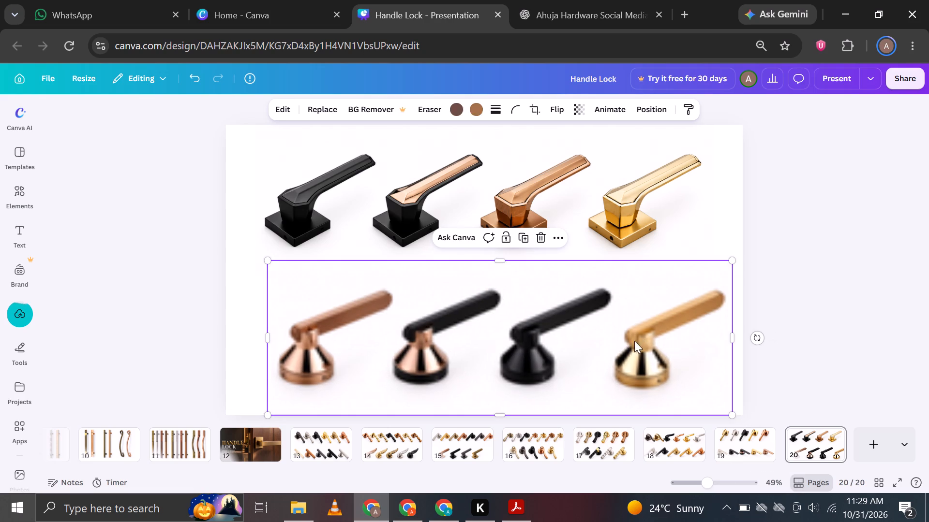
{"action": "left_click_drag", "start_coordinate": [634, 341], "coordinate": [614, 346]}
{"action": "left_click_drag", "start_coordinate": [606, 344], "coordinate": [588, 344]}
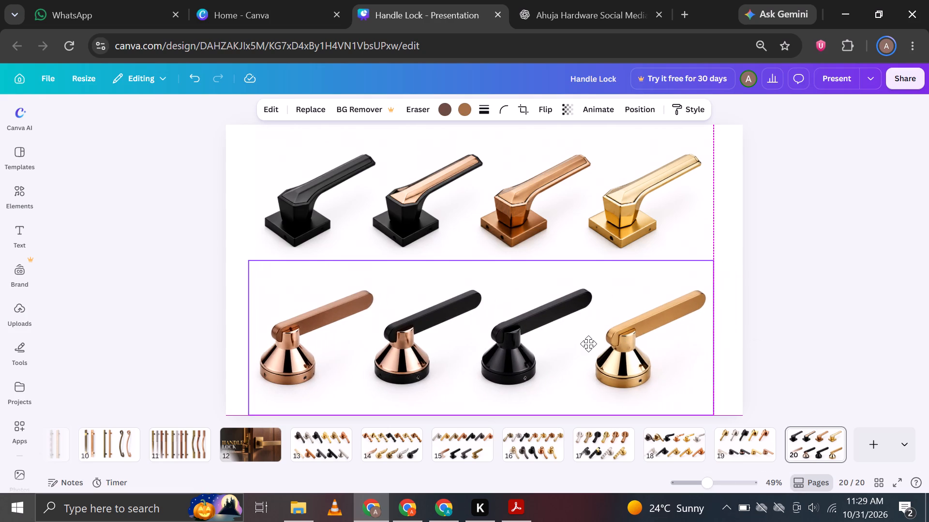
{"action": "left_click_drag", "start_coordinate": [588, 344], "coordinate": [576, 351]}
{"action": "left_click", "coordinate": [575, 352]}
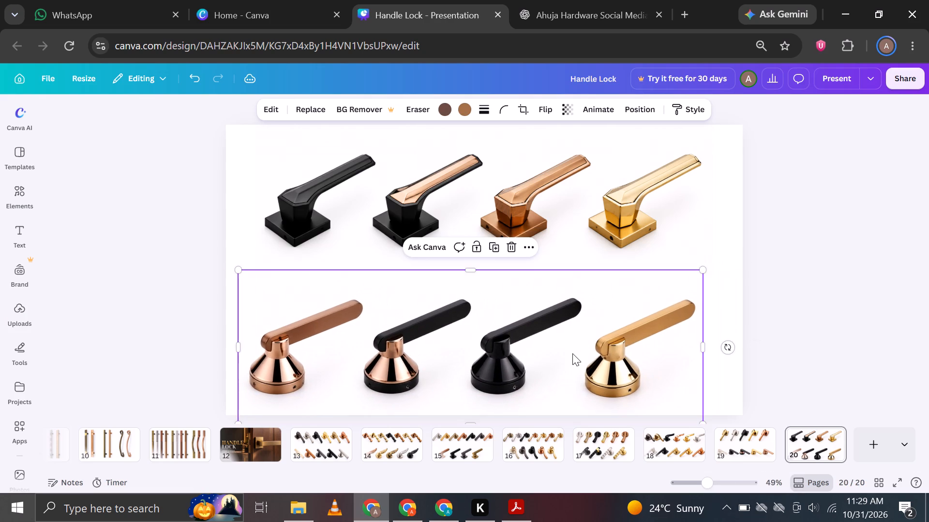
{"action": "left_click", "coordinate": [572, 353]}
{"action": "left_click", "coordinate": [825, 253]}
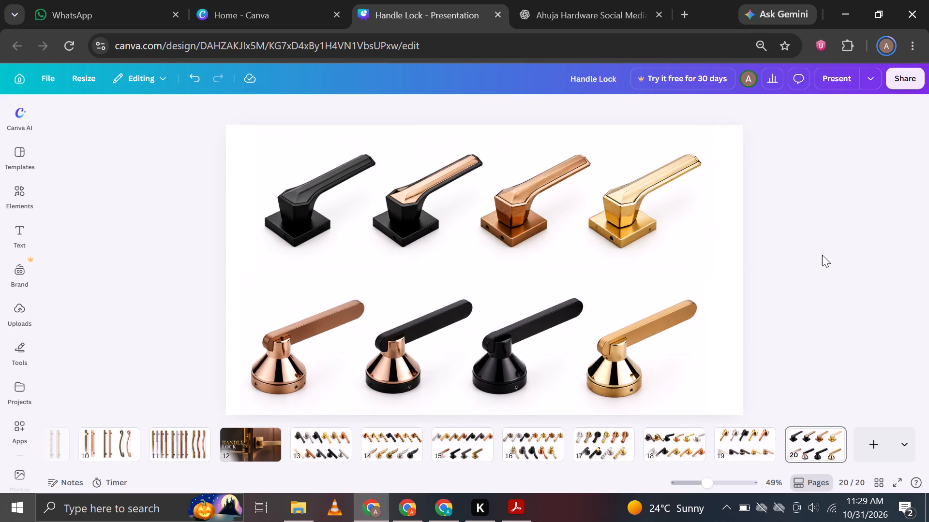
{"action": "left_click_drag", "start_coordinate": [618, 328], "coordinate": [631, 322]}
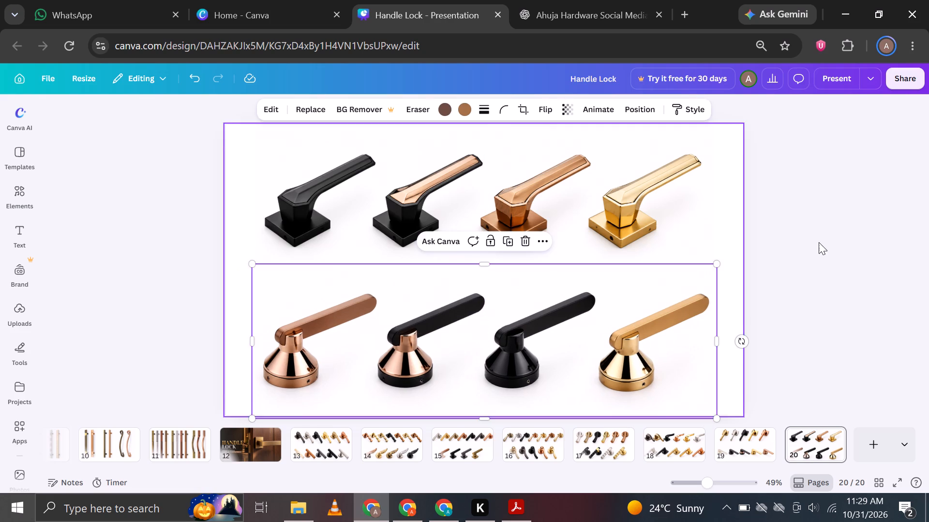
{"action": "left_click", "coordinate": [821, 242]}
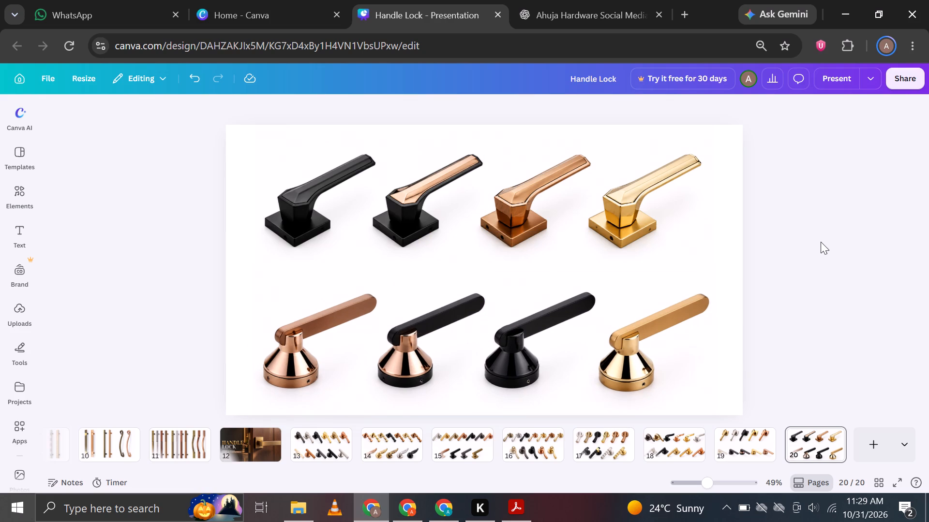
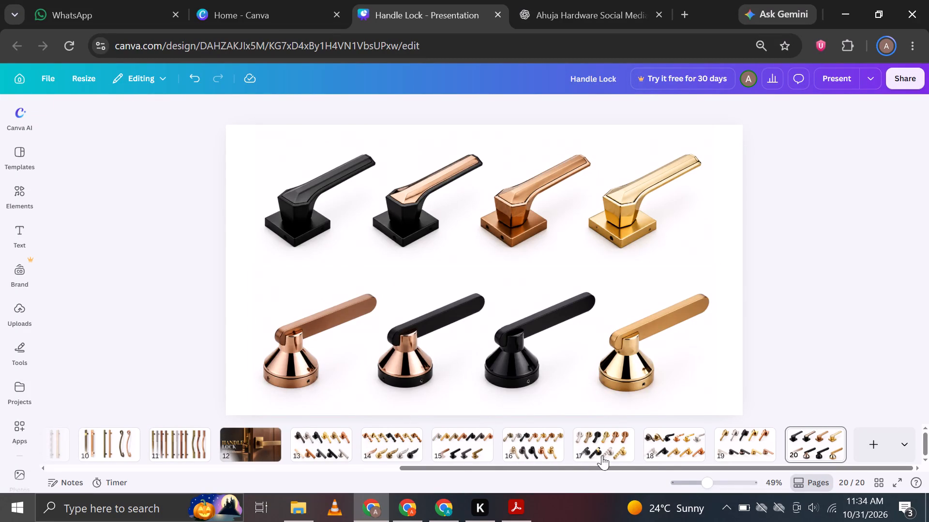
Add two blank pages, 21 and 22, after page 20 of the Handle Lock presentation.
{"action": "left_click", "coordinate": [874, 443]}
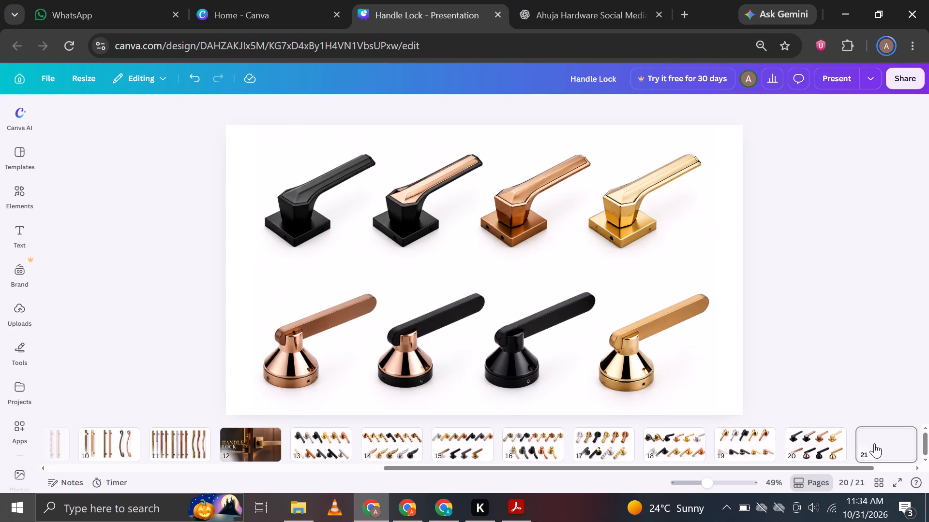
{"action": "left_click", "coordinate": [874, 443]}
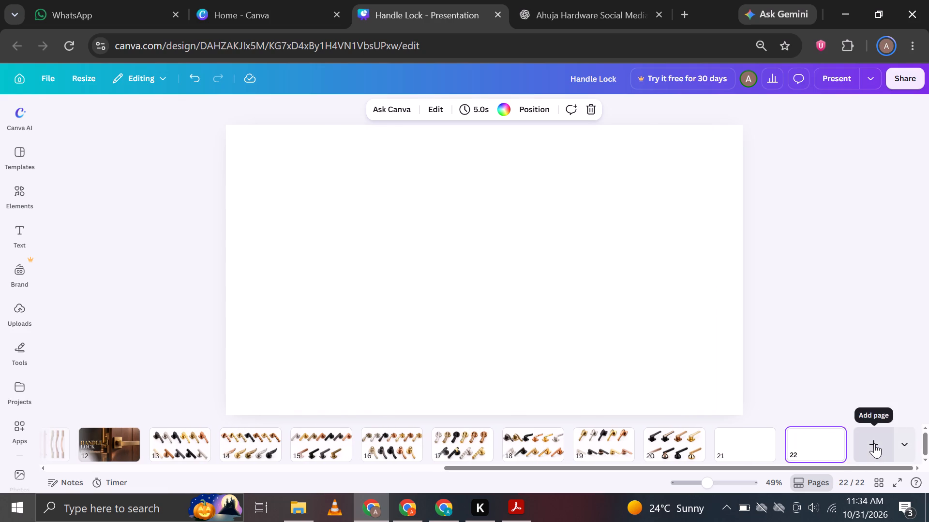
Switch to the Final 3.pdf catalogue in Acrobat and look through the handle photos and finishes on pages 46 to 48.
{"action": "left_click", "coordinate": [528, 504]}
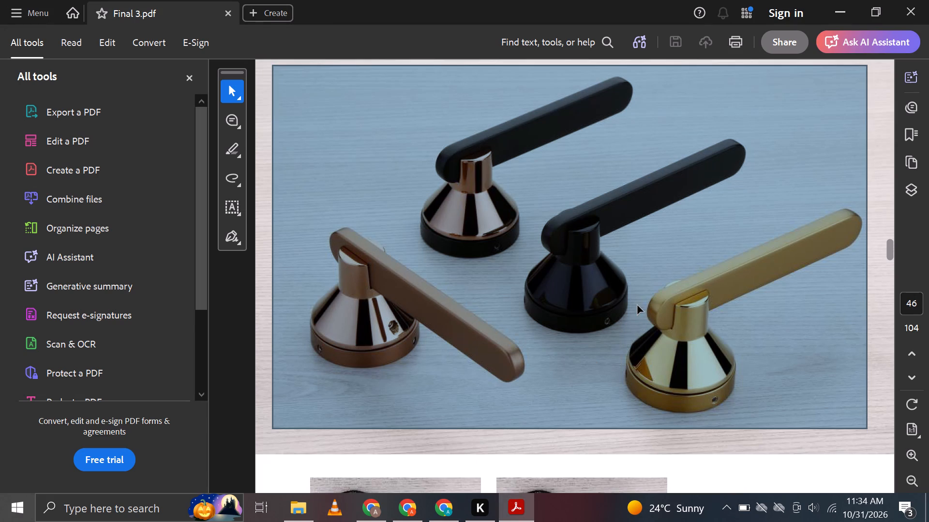
{"action": "key", "text": "Down"}
{"action": "key", "text": "Down"}
{"action": "key", "text": "Down"}
{"action": "key", "text": "Down"}
{"action": "key", "text": "Down"}
{"action": "key", "text": "Down"}
{"action": "key", "text": "Down"}
{"action": "key", "text": "Down"}
{"action": "key", "text": "Down"}
{"action": "key", "text": "Down"}
{"action": "key", "text": "Down"}
{"action": "key", "text": "Down"}
{"action": "key", "text": "Down"}
{"action": "key", "text": "Down"}
{"action": "key", "text": "Down"}
{"action": "key", "text": "Down"}
{"action": "key", "text": "Down"}
{"action": "key", "text": "Down"}
{"action": "key", "text": "Down"}
{"action": "key", "text": "Down"}
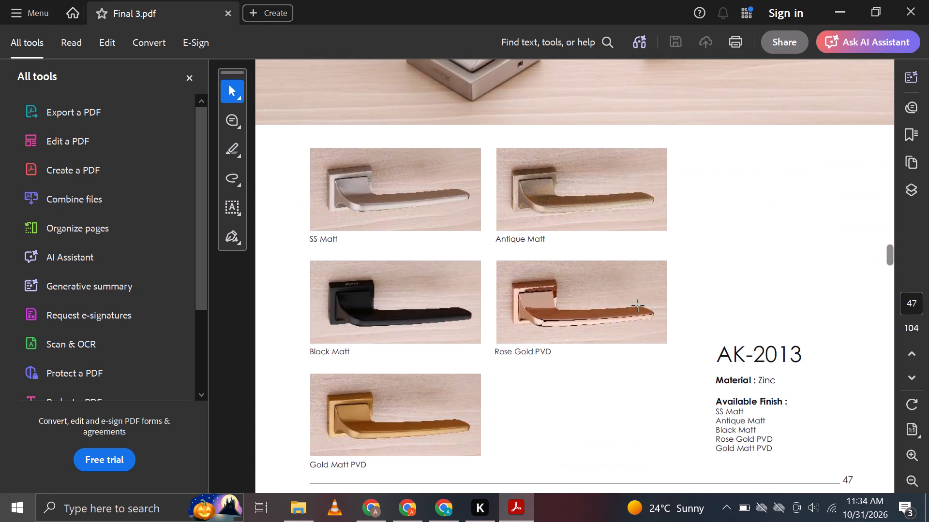
{"action": "key", "text": "Up"}
{"action": "key", "text": "Up"}
{"action": "key", "text": "Up"}
{"action": "key", "text": "Up"}
{"action": "key", "text": "Up"}
{"action": "key", "text": "Up"}
{"action": "key", "text": "Up"}
{"action": "key", "text": "Up"}
{"action": "key", "text": "Up"}
{"action": "key", "text": "Up"}
{"action": "key", "text": "Up"}
{"action": "key", "text": "Up"}
{"action": "key", "text": "Up"}
{"action": "key", "text": "Up"}
{"action": "key", "text": "Up"}
{"action": "key", "text": "Up"}
{"action": "key", "text": "Up"}
{"action": "key", "text": "Up"}
{"action": "key", "text": "Up"}
{"action": "key", "text": "Up"}
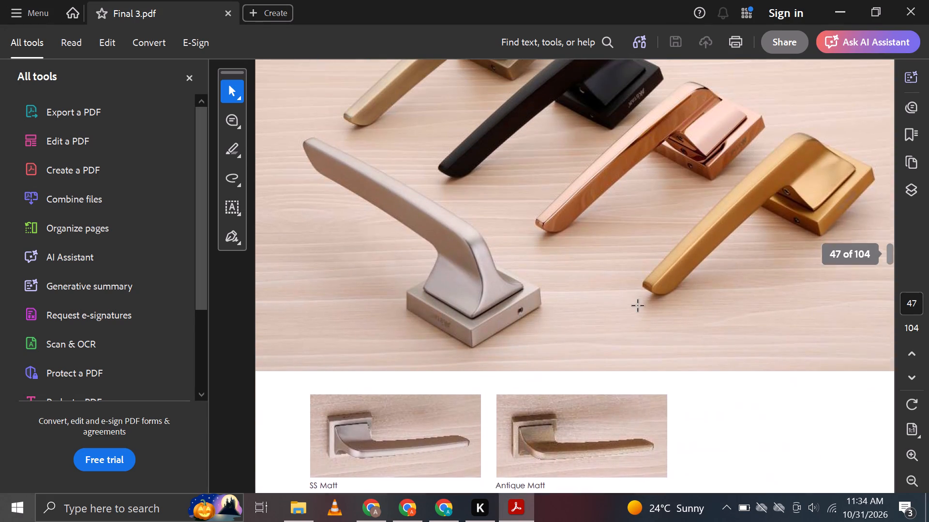
{"action": "key", "text": "Up"}
{"action": "key", "text": "Up"}
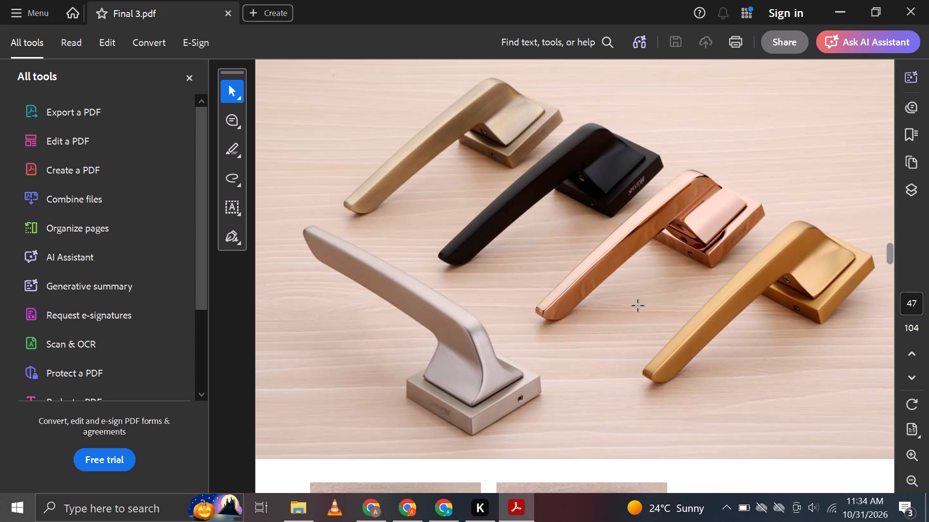
{"action": "key", "text": "Down"}
{"action": "key", "text": "Down"}
{"action": "key", "text": "Down"}
{"action": "key", "text": "Down"}
{"action": "key", "text": "Down"}
{"action": "key", "text": "Down"}
{"action": "key", "text": "Down"}
{"action": "key", "text": "Down"}
{"action": "key", "text": "Down"}
{"action": "key", "text": "Down"}
{"action": "key", "text": "Down"}
{"action": "key", "text": "Down"}
{"action": "key", "text": "Down"}
{"action": "key", "text": "Down"}
{"action": "key", "text": "Down"}
{"action": "key", "text": "Down"}
{"action": "key", "text": "Down"}
{"action": "key", "text": "Down"}
{"action": "key", "text": "Down"}
{"action": "key", "text": "Down"}
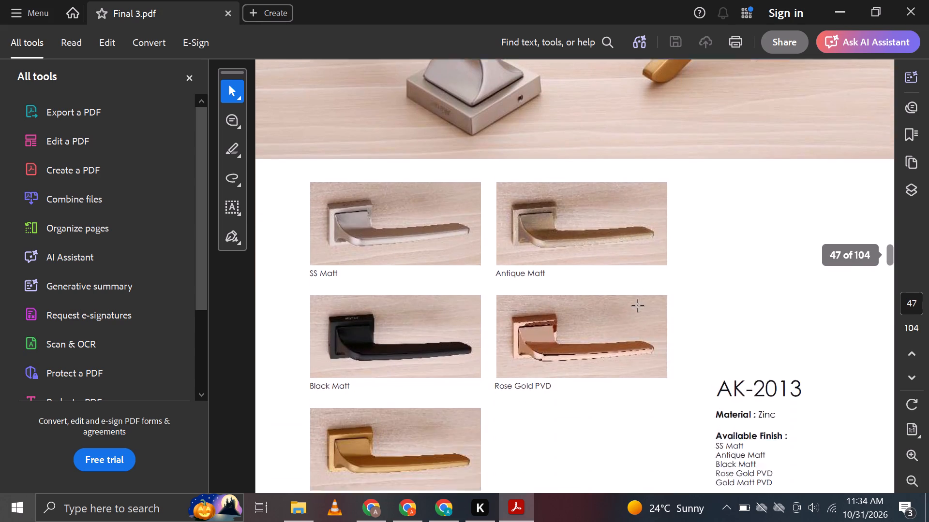
{"action": "key", "text": "Down"}
{"action": "key", "text": "Down"}
{"action": "key", "text": "Down"}
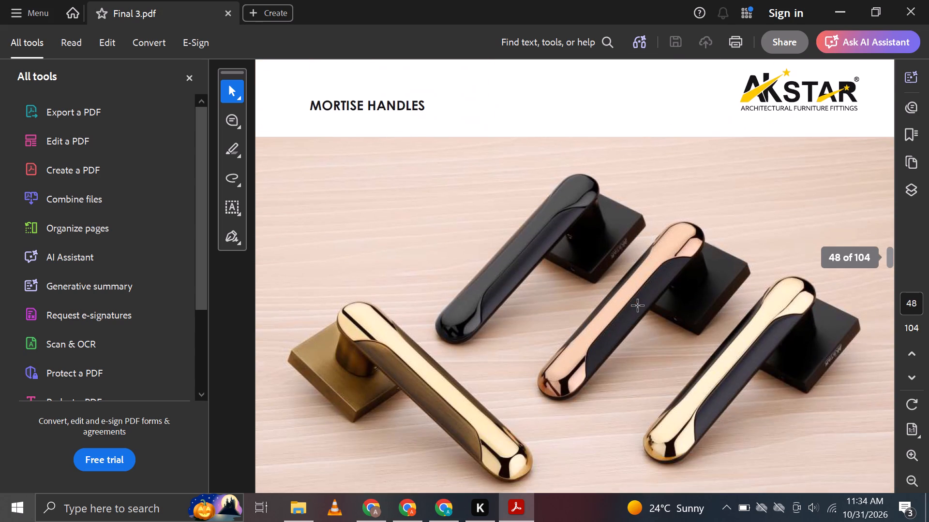
Select the page 48 catalogue photo of four two-tone mortise handles with square bases and copy it as an image.
{"action": "key", "text": "Down"}
{"action": "key", "text": "Down"}
{"action": "key", "text": "Down"}
{"action": "key", "text": "Down"}
{"action": "key", "text": "Down"}
{"action": "key", "text": "Down"}
{"action": "key", "text": "Down"}
{"action": "key", "text": "Down"}
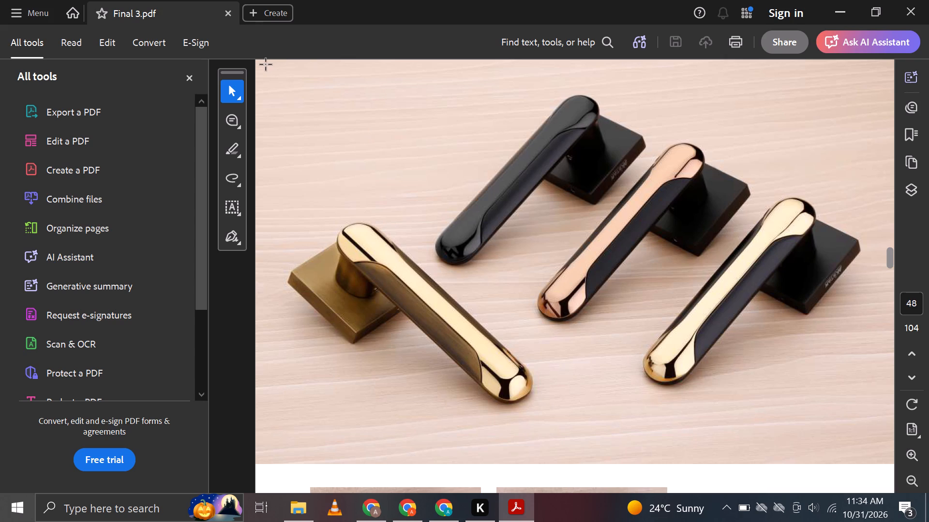
{"action": "left_click_drag", "start_coordinate": [266, 65], "coordinate": [860, 440]}
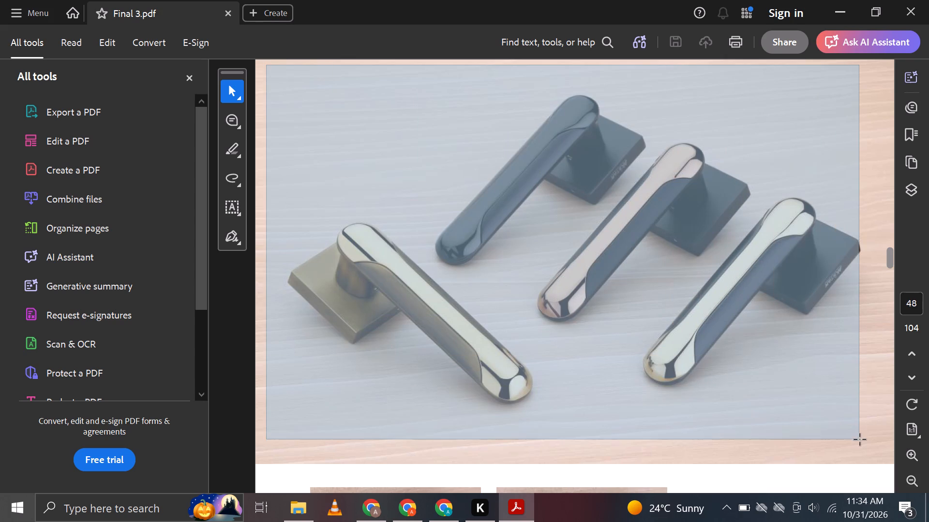
{"action": "left_click_drag", "start_coordinate": [860, 440], "coordinate": [877, 454]}
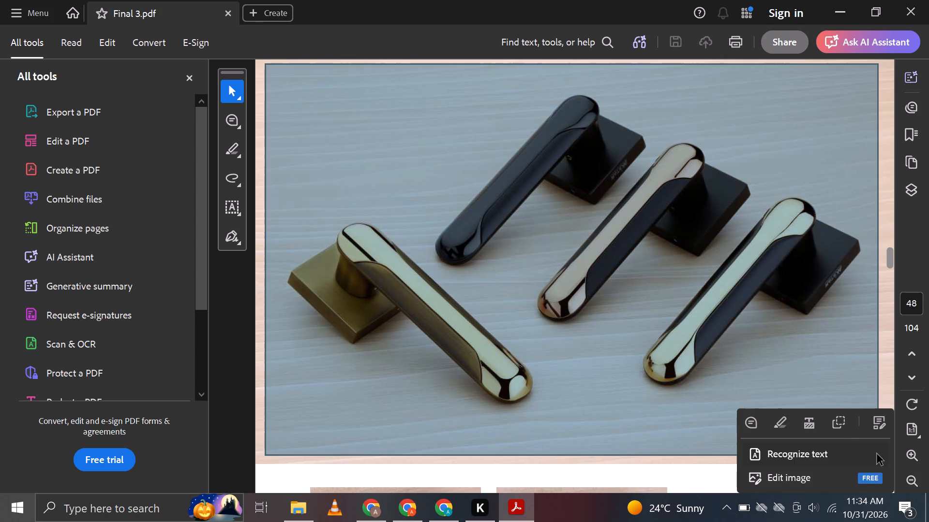
{"action": "left_click", "coordinate": [844, 427]}
{"action": "left_click", "coordinate": [376, 505]}
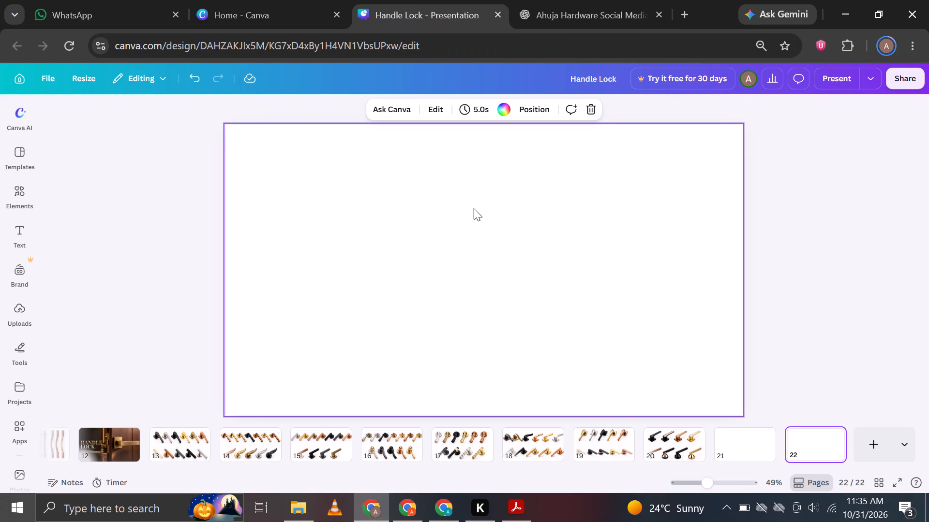
{"action": "key", "text": "ctrl+v"}
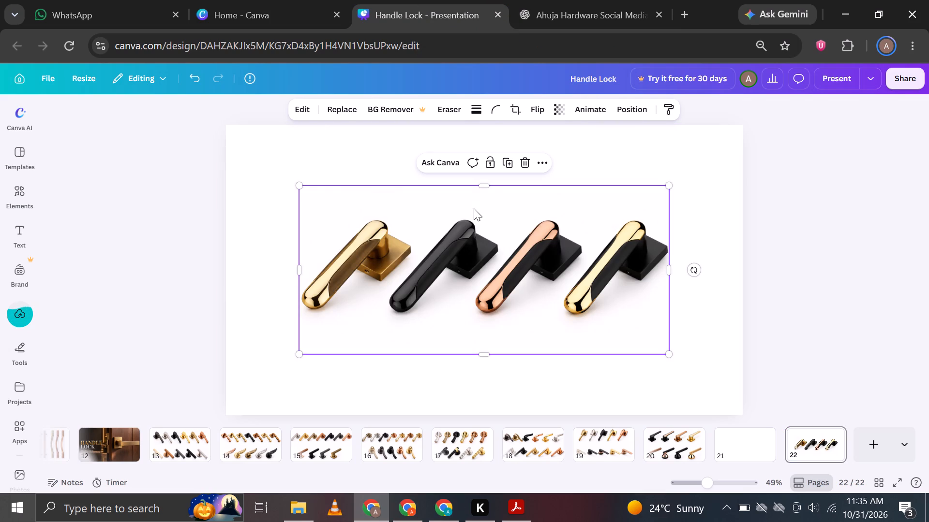
{"action": "left_click_drag", "start_coordinate": [489, 263], "coordinate": [490, 203]}
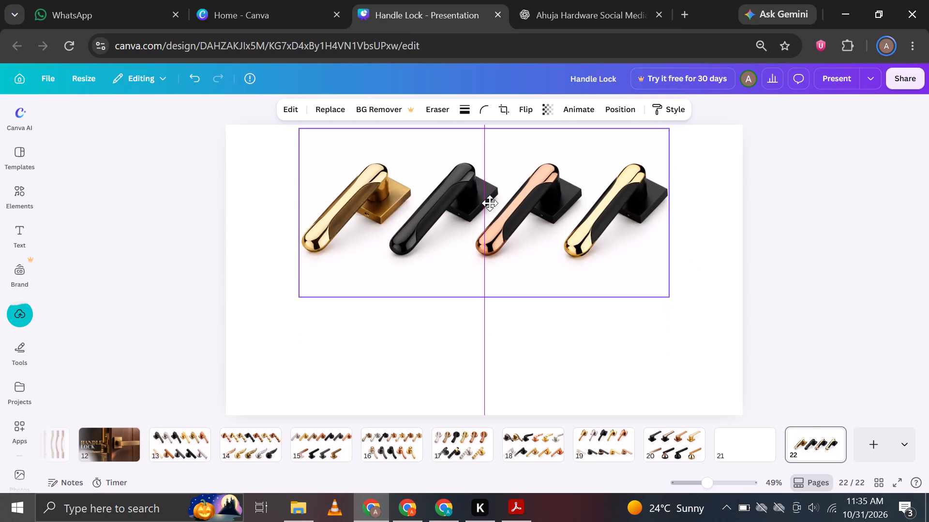
{"action": "left_click_drag", "start_coordinate": [490, 203], "coordinate": [490, 201]}
{"action": "left_click_drag", "start_coordinate": [671, 293], "coordinate": [679, 300]}
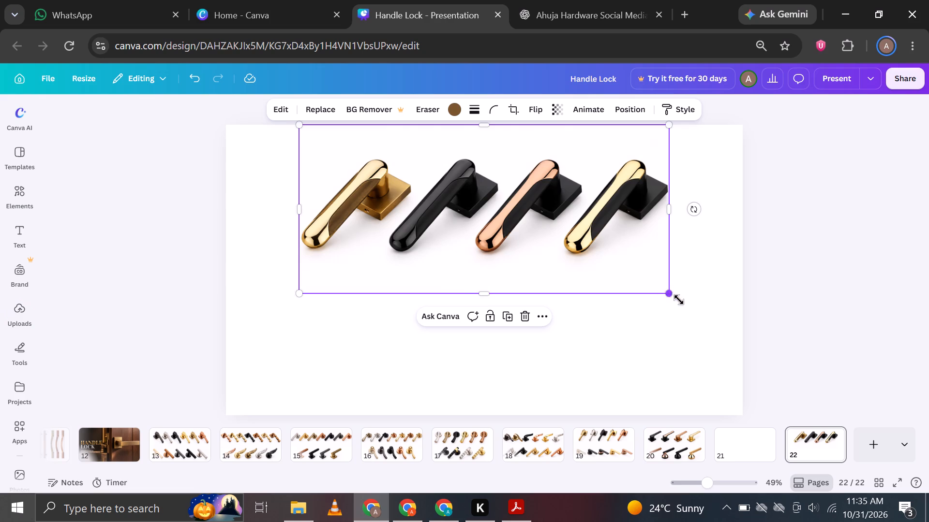
{"action": "left_click_drag", "start_coordinate": [679, 300], "coordinate": [738, 333]}
{"action": "left_click_drag", "start_coordinate": [558, 244], "coordinate": [540, 237]}
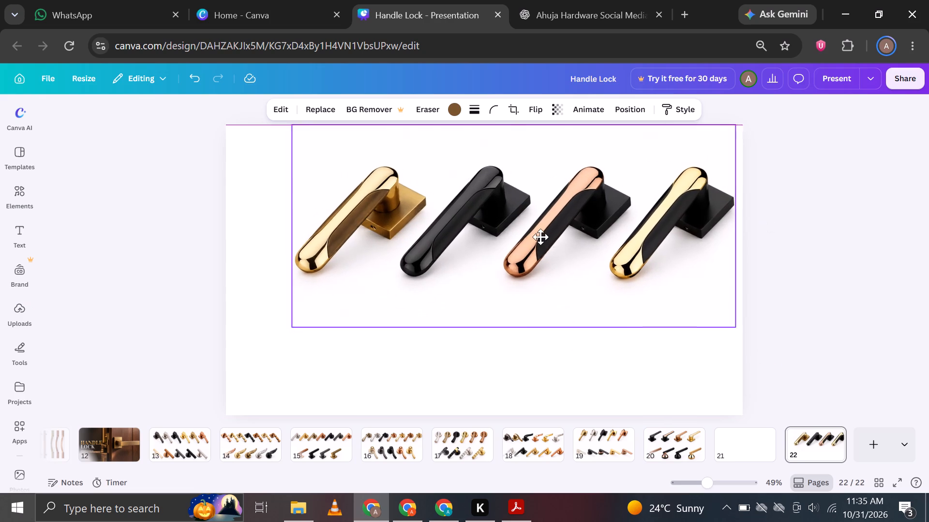
{"action": "left_click_drag", "start_coordinate": [540, 237], "coordinate": [529, 217]}
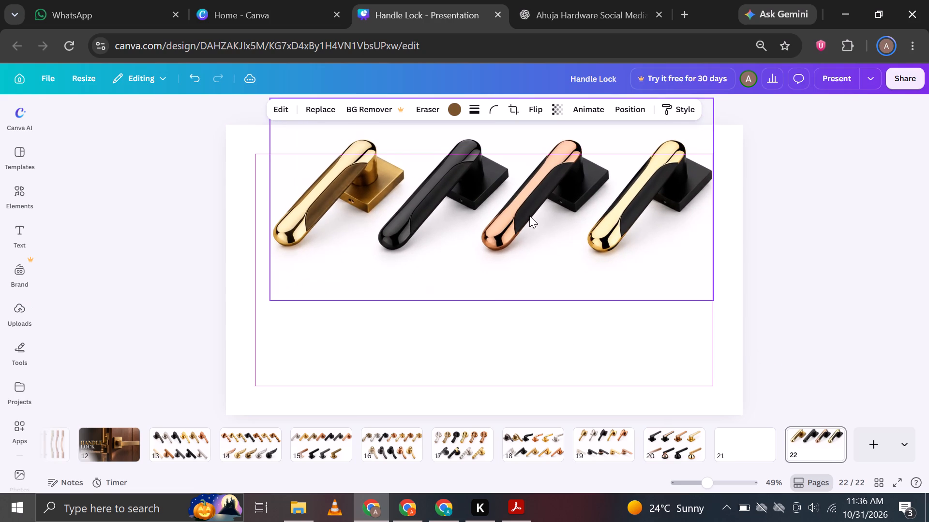
{"action": "left_click", "coordinate": [672, 420]}
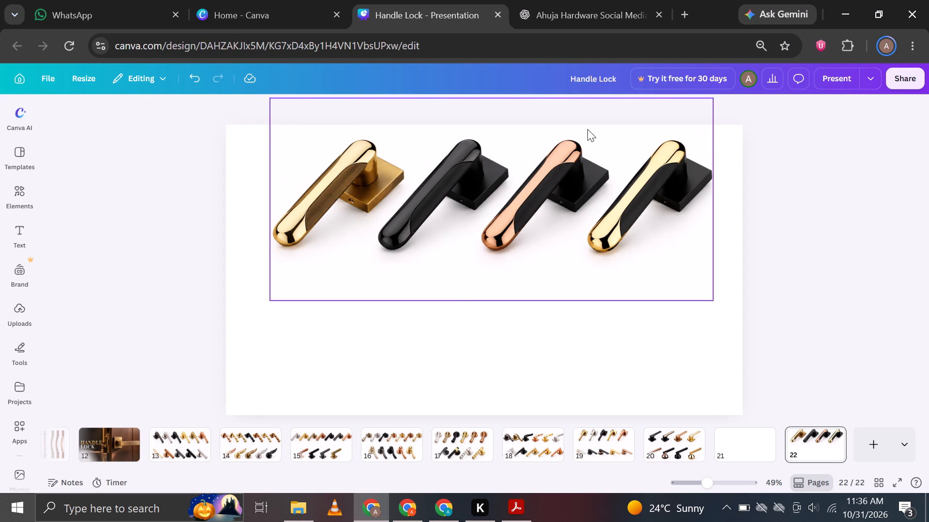
Return to the PDF catalogue in Acrobat and look through the mortise handle photos on pages 49 to 53.
{"action": "left_click", "coordinate": [522, 509]}
{"action": "scroll", "coordinate": [547, 309], "scroll_direction": "down", "scroll_amount": 4}
{"action": "scroll", "coordinate": [547, 309], "scroll_direction": "up", "scroll_amount": 1}
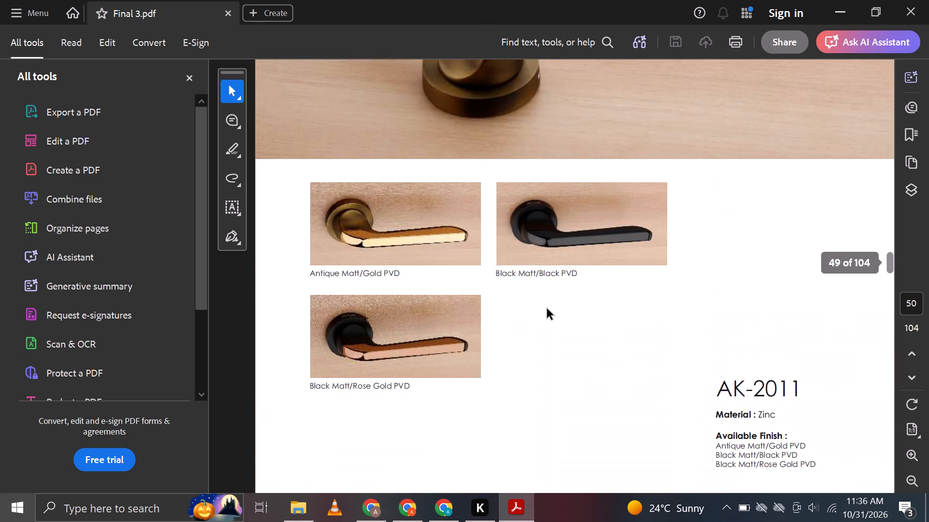
{"action": "scroll", "coordinate": [547, 309], "scroll_direction": "up", "scroll_amount": 2}
{"action": "scroll", "coordinate": [547, 309], "scroll_direction": "down", "scroll_amount": 5}
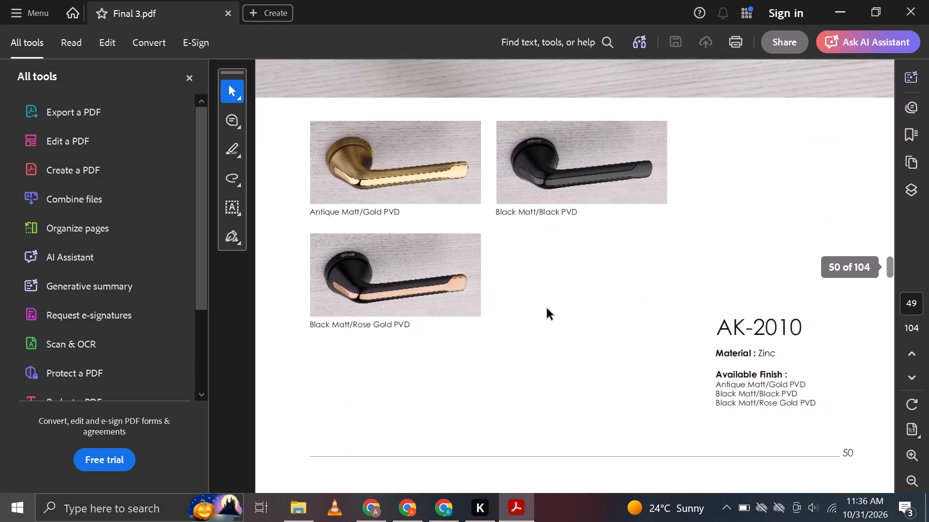
{"action": "scroll", "coordinate": [547, 309], "scroll_direction": "up", "scroll_amount": 1}
{"action": "scroll", "coordinate": [547, 309], "scroll_direction": "down", "scroll_amount": 4}
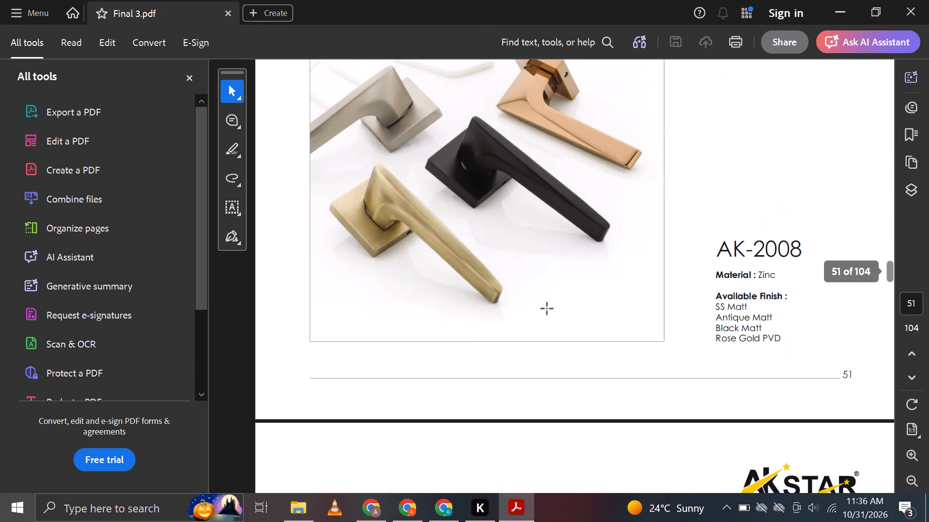
{"action": "scroll", "coordinate": [547, 309], "scroll_direction": "up", "scroll_amount": 2}
{"action": "scroll", "coordinate": [547, 309], "scroll_direction": "down", "scroll_amount": 2}
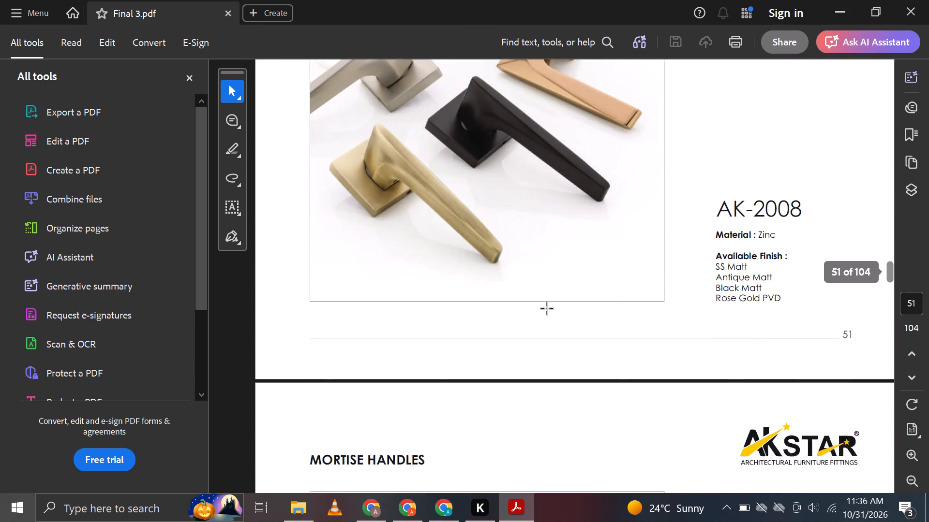
{"action": "scroll", "coordinate": [547, 309], "scroll_direction": "down", "scroll_amount": 2}
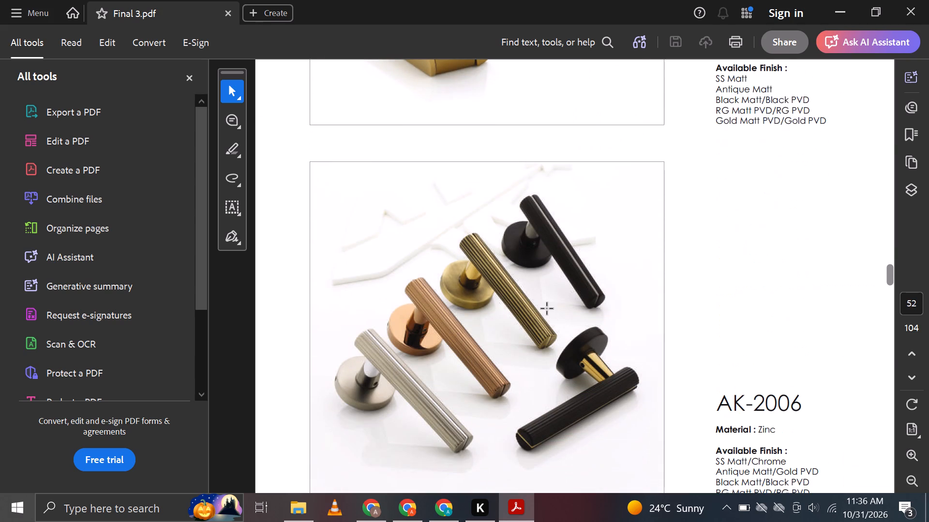
{"action": "scroll", "coordinate": [547, 309], "scroll_direction": "down", "scroll_amount": 1}
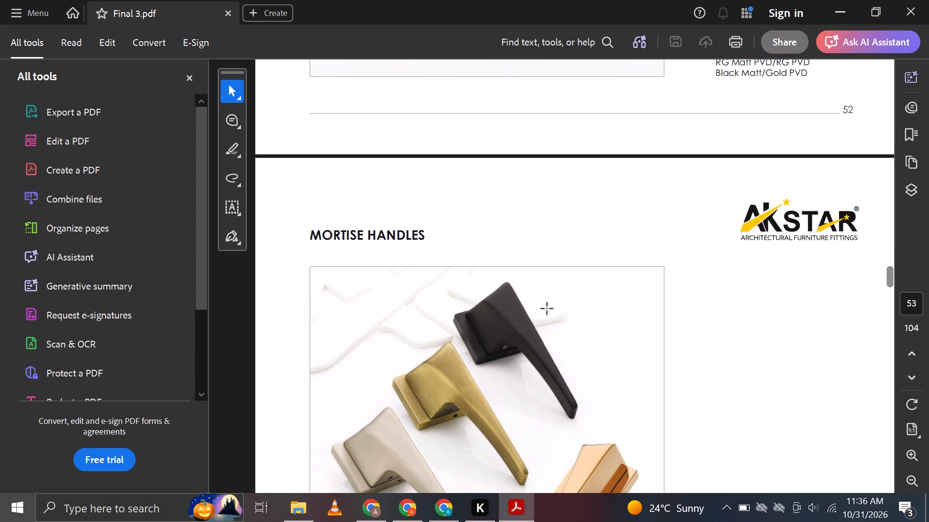
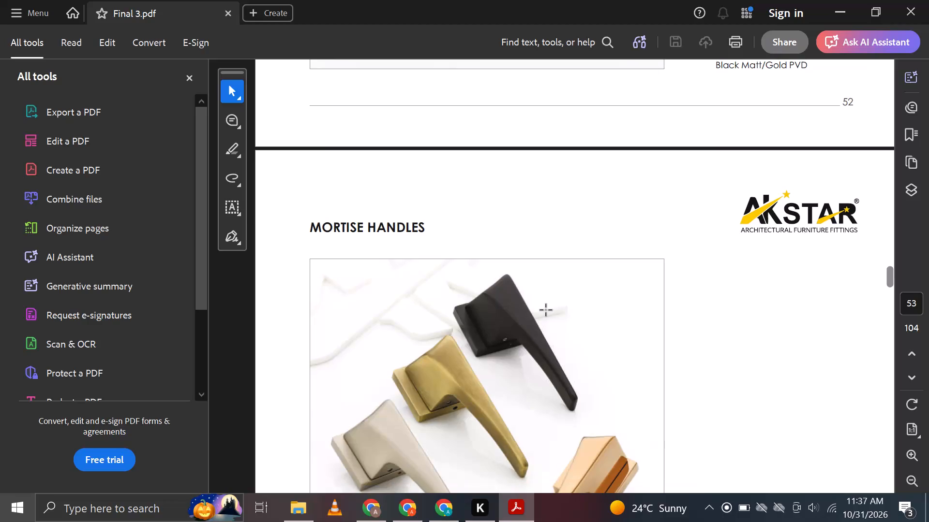
Look through the remaining mortise handle photos in the catalogue from page 53 to the start of the Lock Body section.
{"action": "key", "text": "Down"}
{"action": "key", "text": "Down"}
{"action": "key", "text": "Down"}
{"action": "key", "text": "Down"}
{"action": "key", "text": "Down"}
{"action": "key", "text": "Down"}
{"action": "key", "text": "Down"}
{"action": "key", "text": "Down"}
{"action": "key", "text": "Down"}
{"action": "key", "text": "Down"}
{"action": "key", "text": "Down"}
{"action": "key", "text": "Down"}
{"action": "key", "text": "Down"}
{"action": "key", "text": "Down"}
{"action": "key", "text": "Down"}
{"action": "key", "text": "Down"}
{"action": "key", "text": "Down"}
{"action": "key", "text": "Down"}
{"action": "key", "text": "Down"}
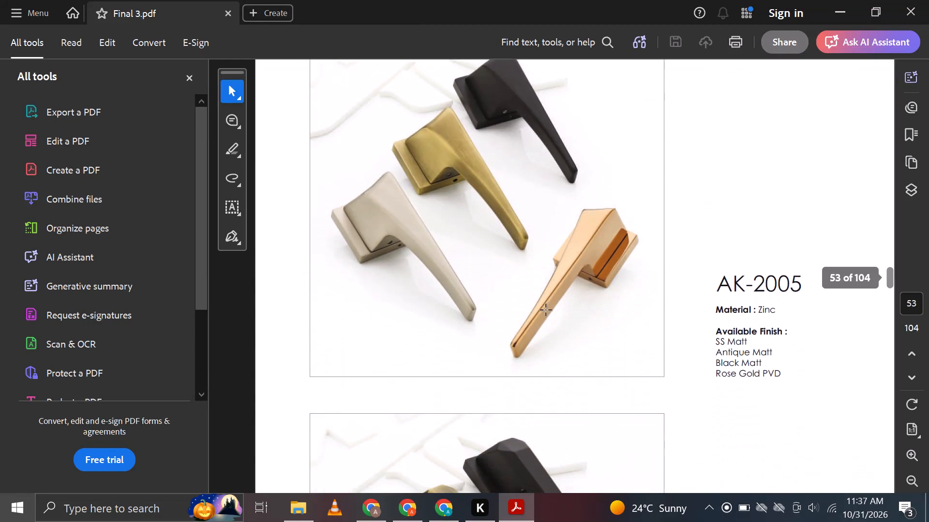
{"action": "key", "text": "Down"}
{"action": "key", "text": "Down"}
{"action": "key", "text": "Down"}
{"action": "key", "text": "Down"}
{"action": "key", "text": "Down"}
{"action": "key", "text": "Down"}
{"action": "key", "text": "Down"}
{"action": "key", "text": "Down"}
{"action": "key", "text": "Down"}
{"action": "key", "text": "Down"}
{"action": "key", "text": "Down"}
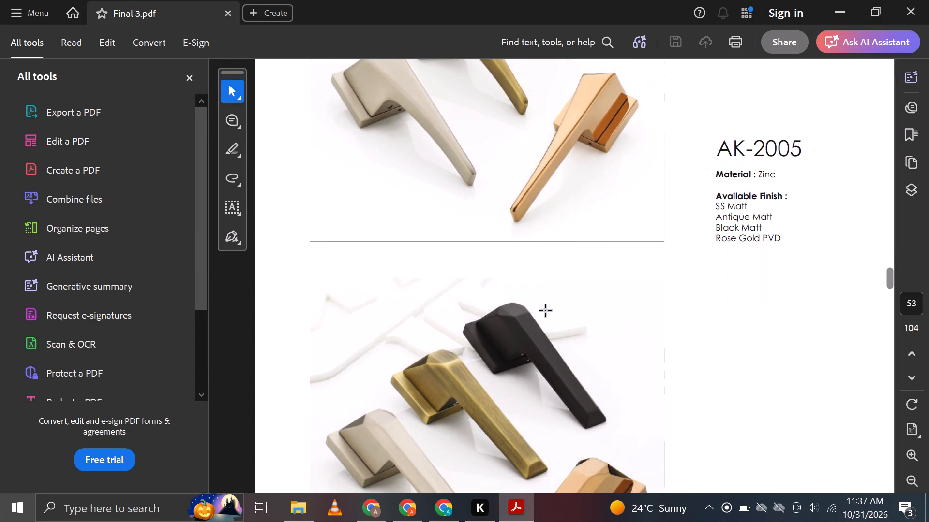
{"action": "key", "text": "Down"}
{"action": "key", "text": "Down"}
{"action": "key", "text": "Down"}
{"action": "key", "text": "Down"}
{"action": "key", "text": "Down"}
{"action": "key", "text": "Down"}
{"action": "key", "text": "Down"}
{"action": "key", "text": "Down"}
{"action": "key", "text": "Down"}
{"action": "key", "text": "Down"}
{"action": "key", "text": "Down"}
{"action": "key", "text": "Down"}
{"action": "key", "text": "Down"}
{"action": "key", "text": "Down"}
{"action": "key", "text": "Down"}
{"action": "key", "text": "Down"}
{"action": "key", "text": "Down"}
{"action": "key", "text": "Down"}
{"action": "key", "text": "Down"}
{"action": "key", "text": "Down"}
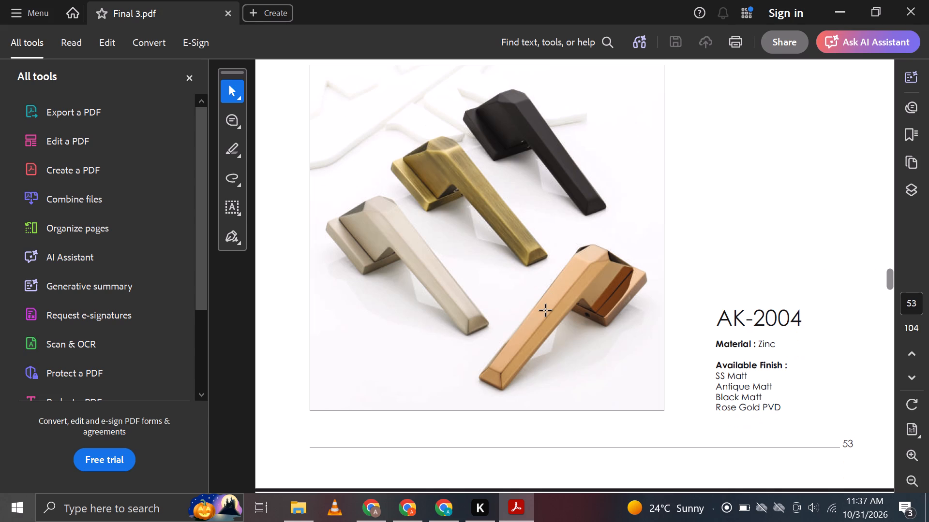
{"action": "key", "text": "Down"}
{"action": "key", "text": "Down"}
{"action": "key", "text": "Down"}
{"action": "key", "text": "Down"}
{"action": "key", "text": "Down"}
{"action": "key", "text": "Down"}
{"action": "key", "text": "Down"}
{"action": "key", "text": "Down"}
{"action": "key", "text": "Down"}
{"action": "key", "text": "Down"}
{"action": "key", "text": "Down"}
{"action": "key", "text": "Down"}
{"action": "key", "text": "Down"}
{"action": "key", "text": "Down"}
{"action": "key", "text": "Down"}
{"action": "key", "text": "Down"}
{"action": "key", "text": "Down"}
{"action": "key", "text": "Down"}
{"action": "key", "text": "Down"}
{"action": "key", "text": "Down"}
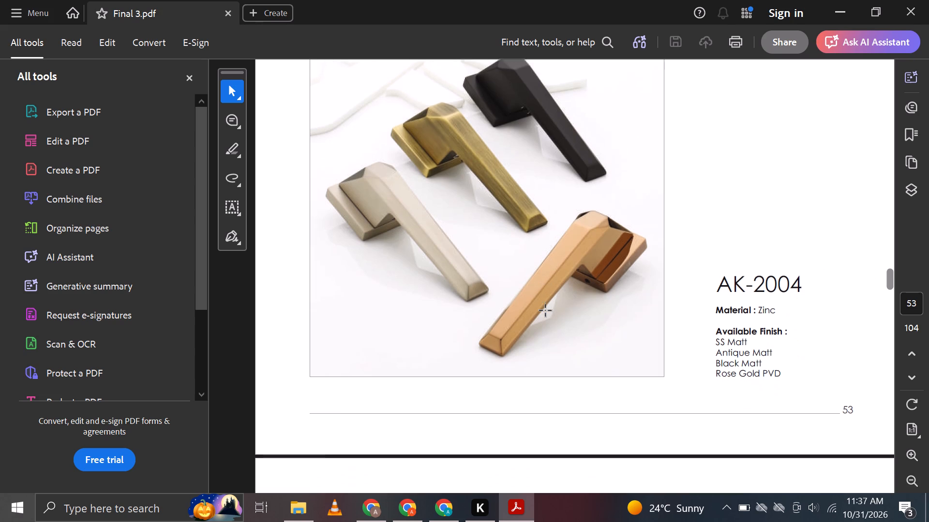
{"action": "key", "text": "Down"}
{"action": "key", "text": "Down"}
{"action": "key", "text": "Down"}
{"action": "key", "text": "Down"}
{"action": "key", "text": "Down"}
{"action": "key", "text": "Down"}
{"action": "key", "text": "Down"}
{"action": "key", "text": "Down"}
{"action": "key", "text": "Down"}
{"action": "key", "text": "Down"}
{"action": "key", "text": "Down"}
{"action": "key", "text": "Down"}
{"action": "key", "text": "Down"}
{"action": "key", "text": "Down"}
{"action": "key", "text": "Down"}
{"action": "key", "text": "Down"}
{"action": "key", "text": "Down"}
{"action": "key", "text": "Down"}
{"action": "key", "text": "Down"}
{"action": "key", "text": "Down"}
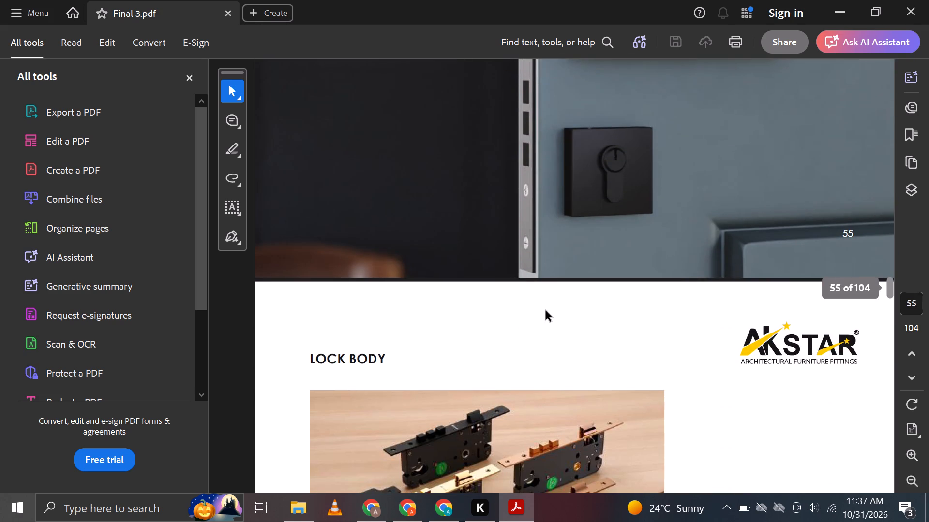
{"action": "key", "text": "Down"}
Go back up through the mortise handle pages to find the next photo to use, checking pages 48 and 49.
{"action": "scroll", "coordinate": [546, 311], "scroll_direction": "up", "scroll_amount": 4}
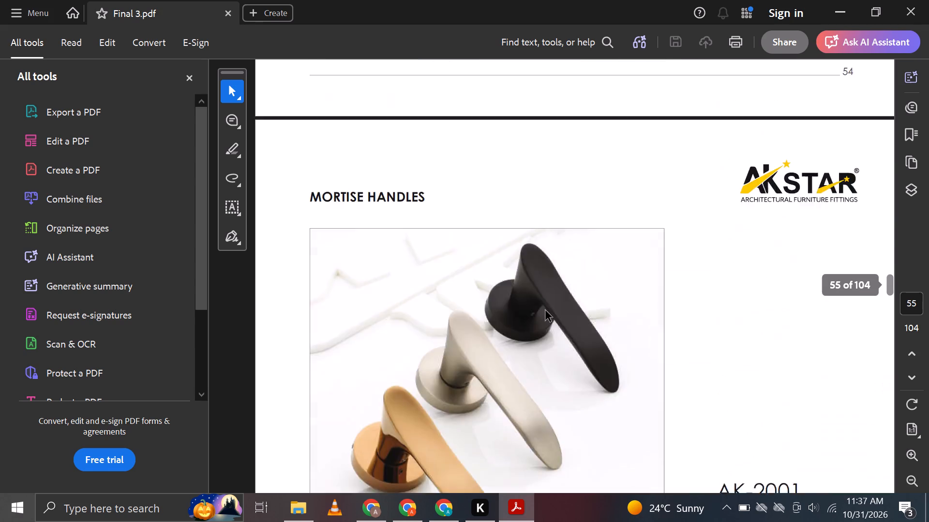
{"action": "scroll", "coordinate": [546, 311], "scroll_direction": "up", "scroll_amount": 7}
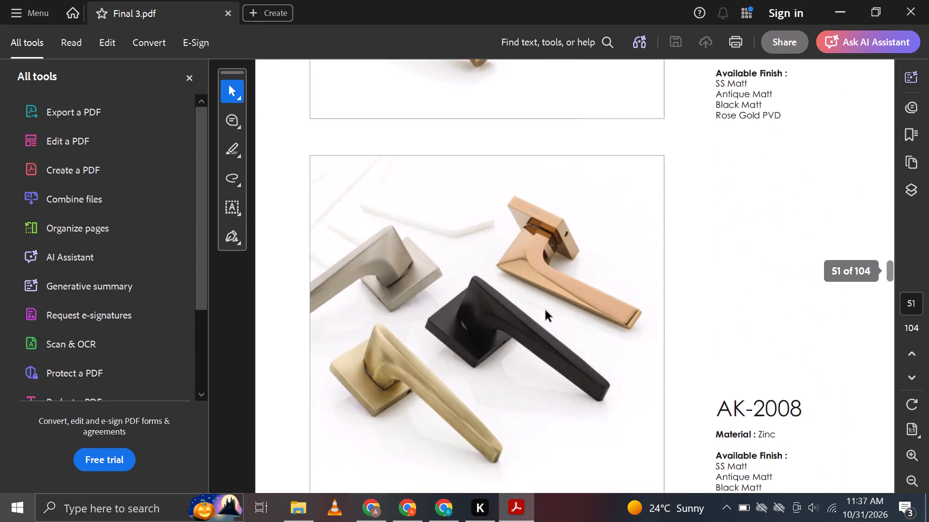
{"action": "scroll", "coordinate": [546, 311], "scroll_direction": "up", "scroll_amount": 4}
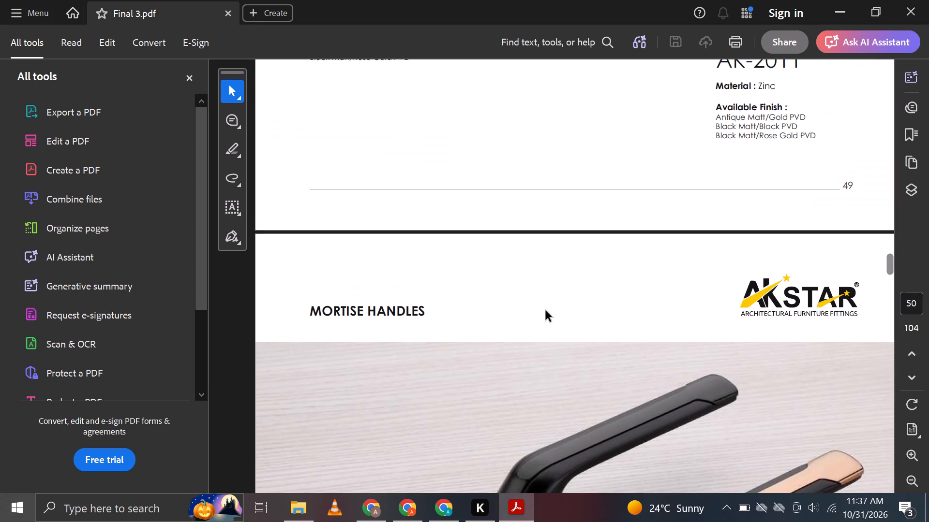
{"action": "scroll", "coordinate": [546, 311], "scroll_direction": "down", "scroll_amount": 1}
{"action": "scroll", "coordinate": [546, 311], "scroll_direction": "up", "scroll_amount": 3}
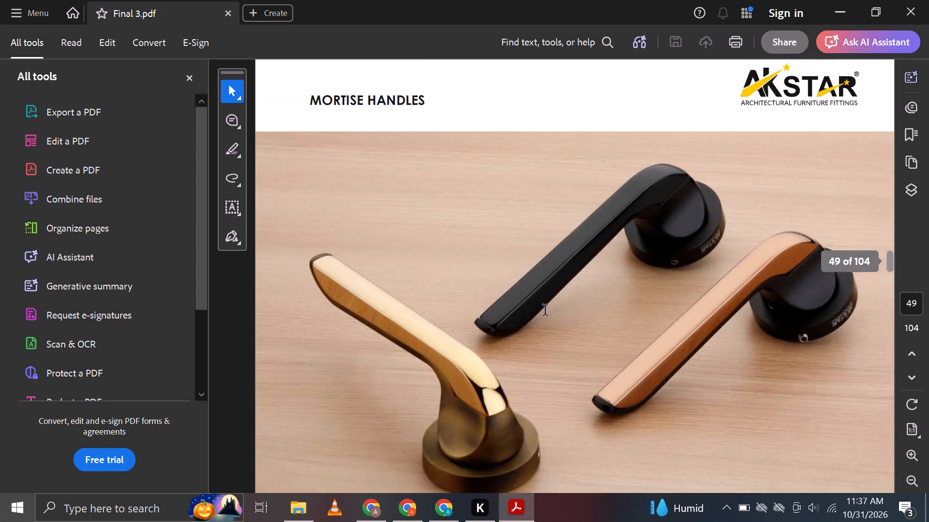
{"action": "scroll", "coordinate": [546, 311], "scroll_direction": "up", "scroll_amount": 1}
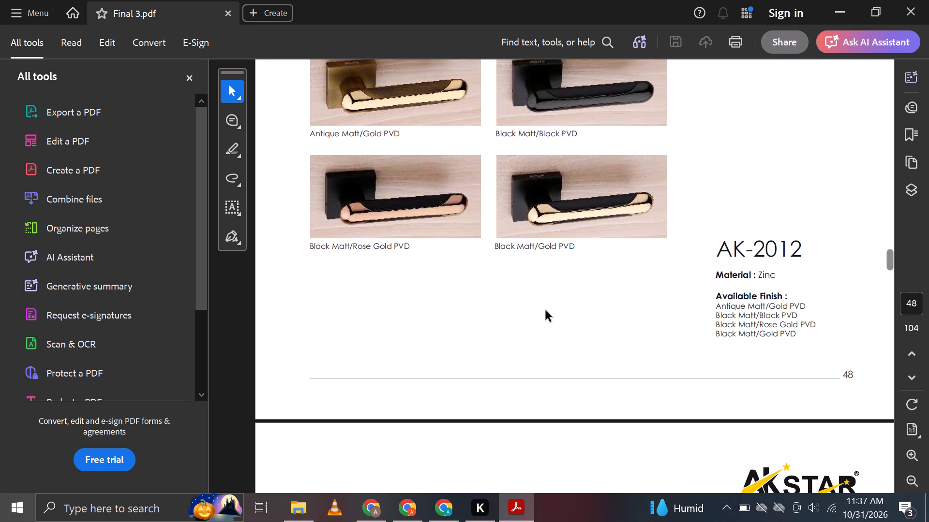
{"action": "scroll", "coordinate": [546, 311], "scroll_direction": "up", "scroll_amount": 1}
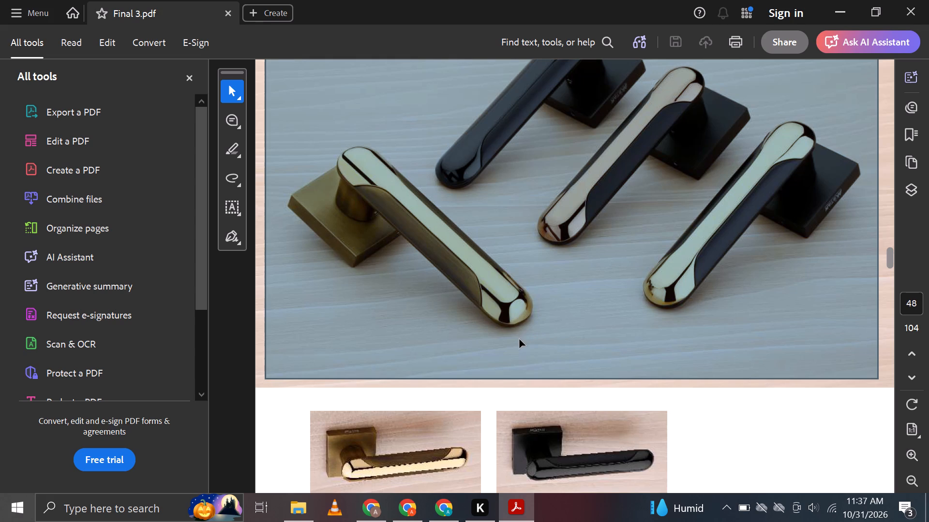
{"action": "scroll", "coordinate": [518, 343], "scroll_direction": "down", "scroll_amount": 3}
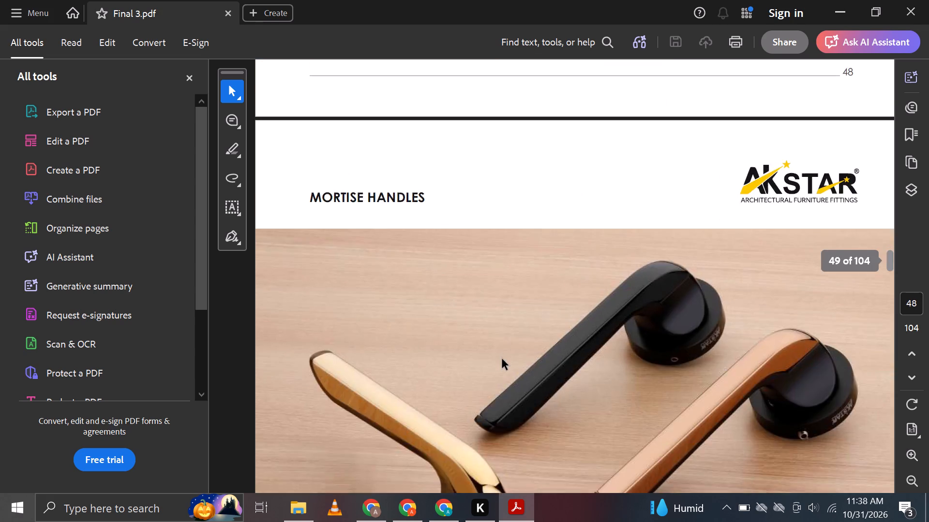
{"action": "scroll", "coordinate": [494, 369], "scroll_direction": "up", "scroll_amount": 1}
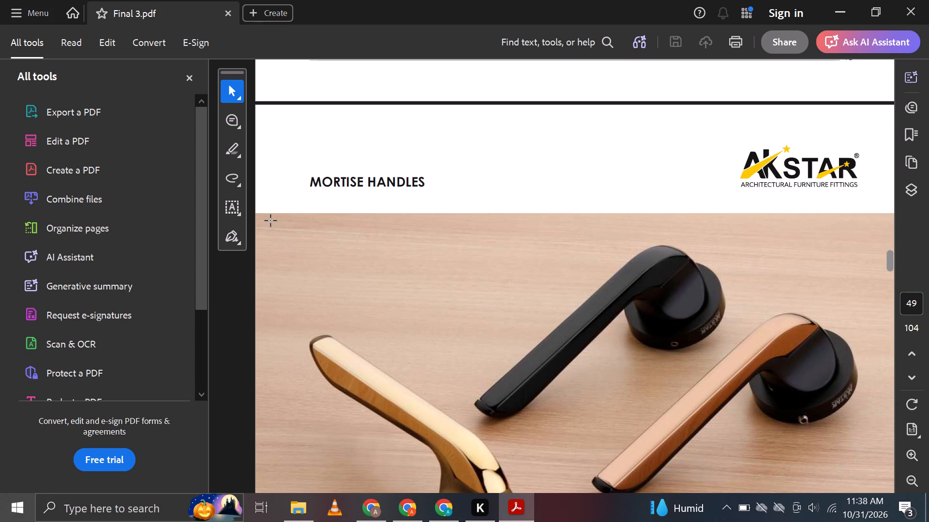
Select nearly the full photo of the three round-base AK-2011 handles on page 49 and copy it as an image.
{"action": "left_click_drag", "start_coordinate": [269, 222], "coordinate": [825, 504]}
{"action": "scroll", "coordinate": [825, 504], "scroll_direction": "down", "scroll_amount": 1}
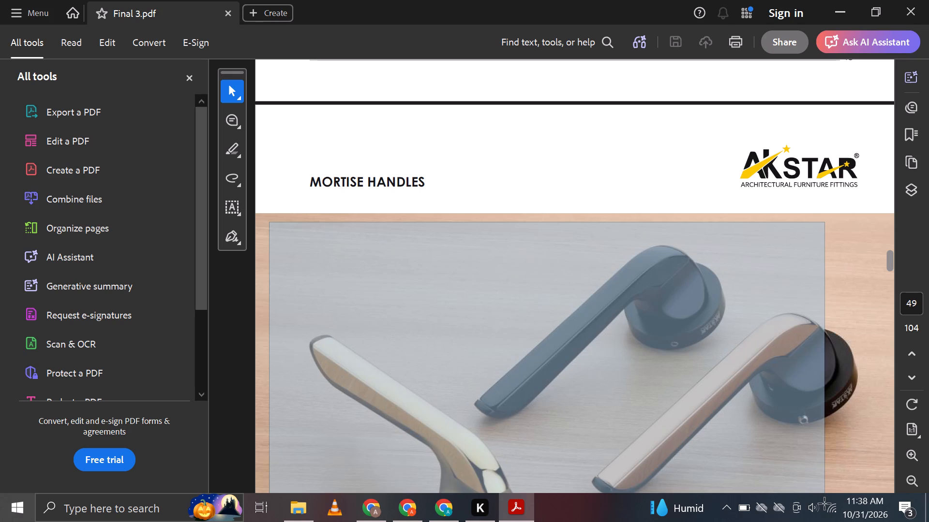
{"action": "left_click_drag", "start_coordinate": [825, 504], "coordinate": [867, 504]}
{"action": "scroll", "coordinate": [841, 464], "scroll_direction": "down", "scroll_amount": 3}
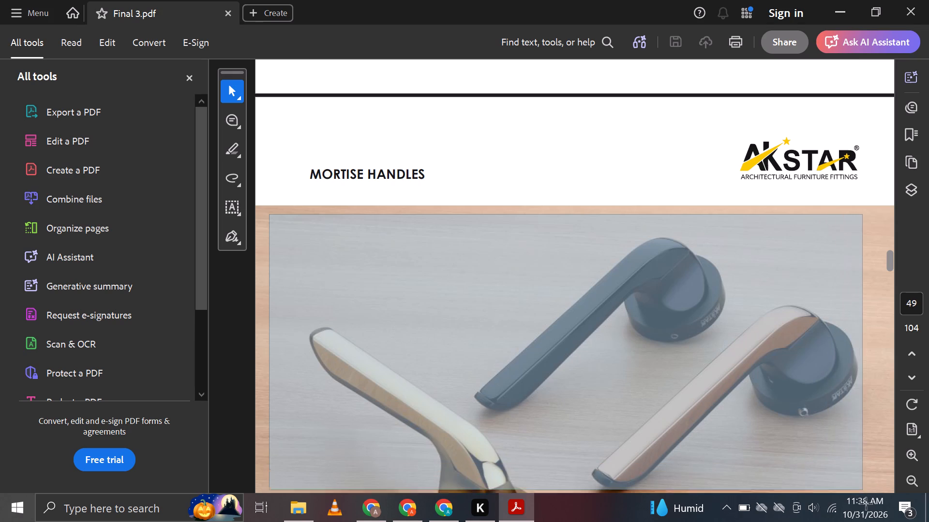
{"action": "left_click_drag", "start_coordinate": [867, 504], "coordinate": [873, 521]}
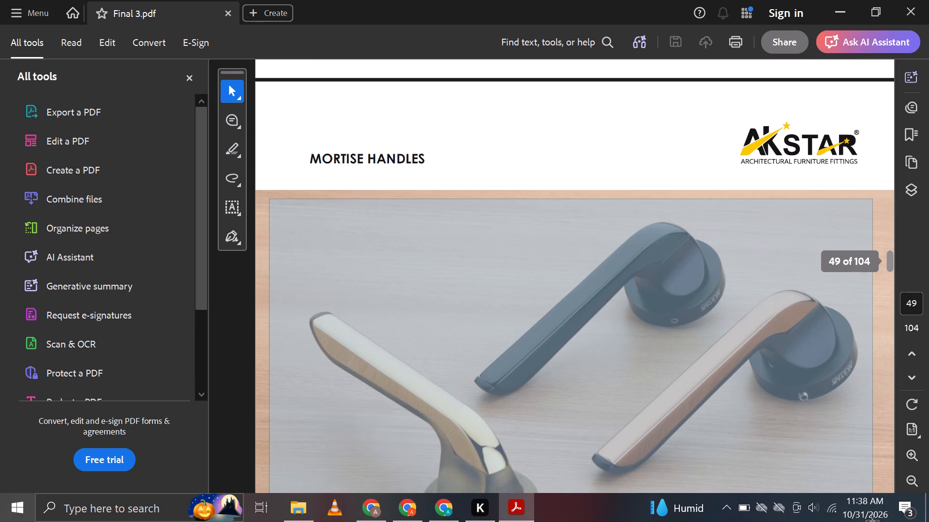
{"action": "left_click_drag", "start_coordinate": [873, 521], "coordinate": [874, 517]}
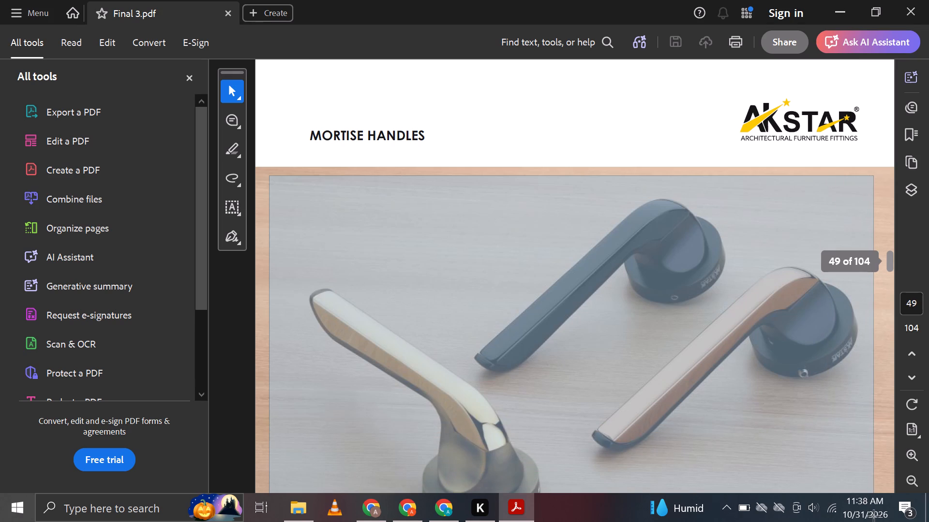
{"action": "left_click_drag", "start_coordinate": [874, 517], "coordinate": [878, 411]}
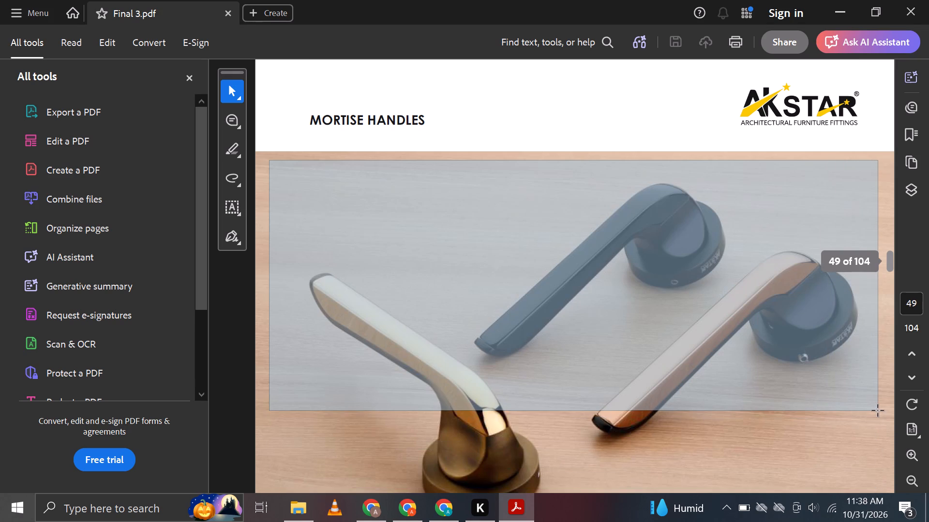
{"action": "left_click_drag", "start_coordinate": [878, 411], "coordinate": [877, 521]}
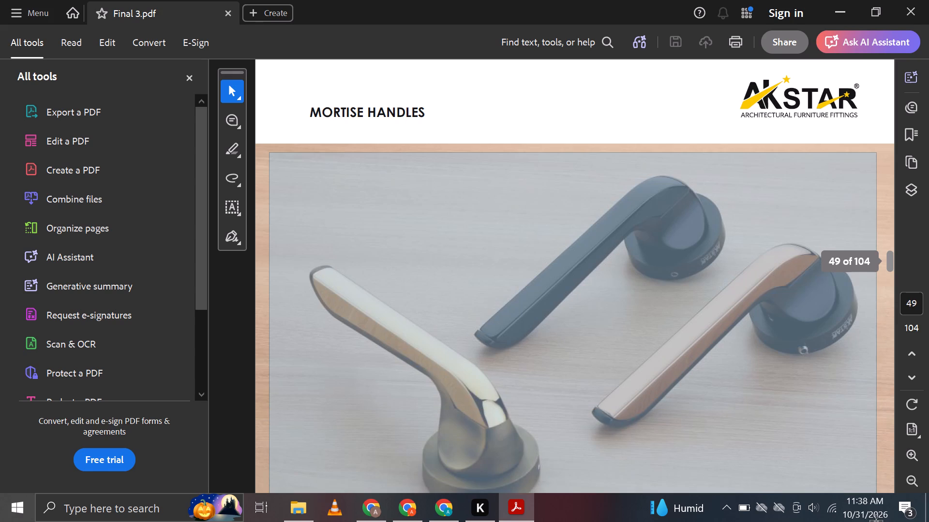
{"action": "left_click_drag", "start_coordinate": [877, 521], "coordinate": [875, 520]}
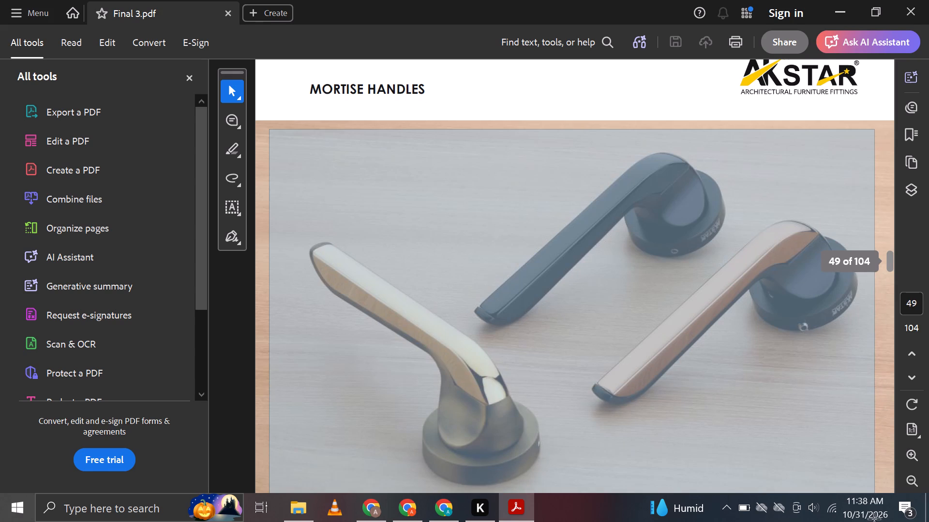
{"action": "left_click_drag", "start_coordinate": [875, 520], "coordinate": [876, 514]}
{"action": "scroll", "coordinate": [863, 406], "scroll_direction": "up", "scroll_amount": 5}
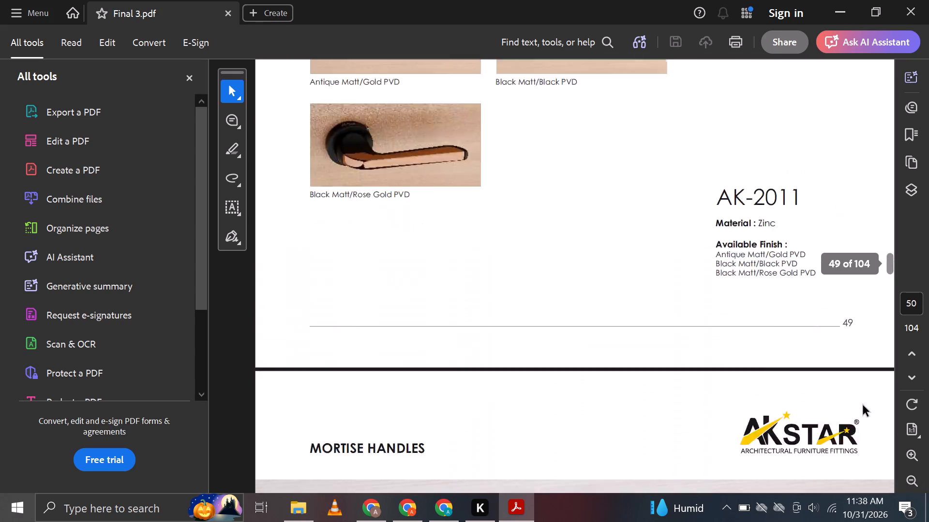
{"action": "scroll", "coordinate": [863, 406], "scroll_direction": "down", "scroll_amount": 1}
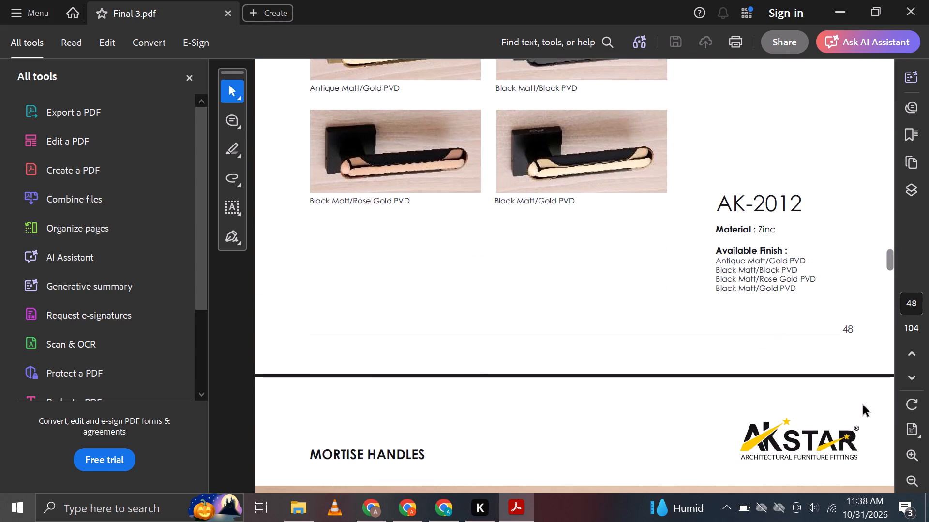
{"action": "scroll", "coordinate": [863, 406], "scroll_direction": "down", "scroll_amount": 1}
{"action": "right_click", "coordinate": [863, 406]}
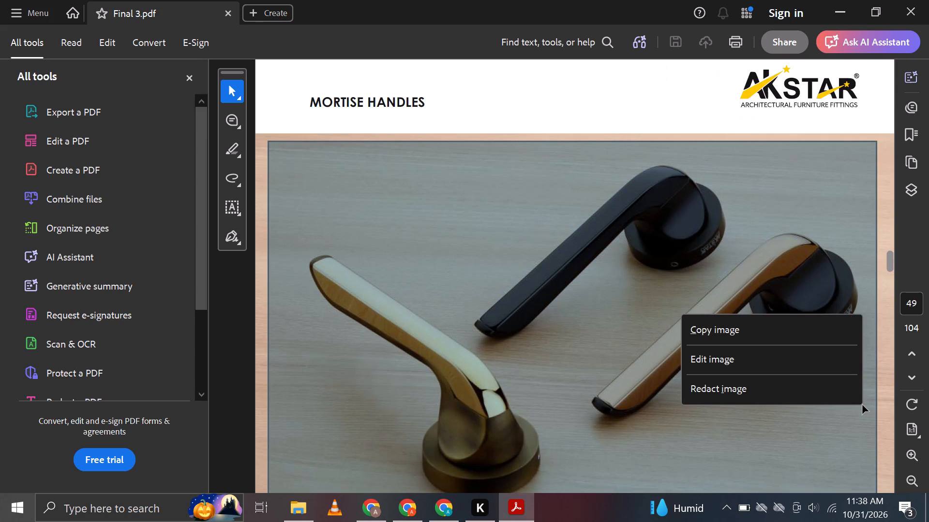
{"action": "left_click", "coordinate": [763, 332]}
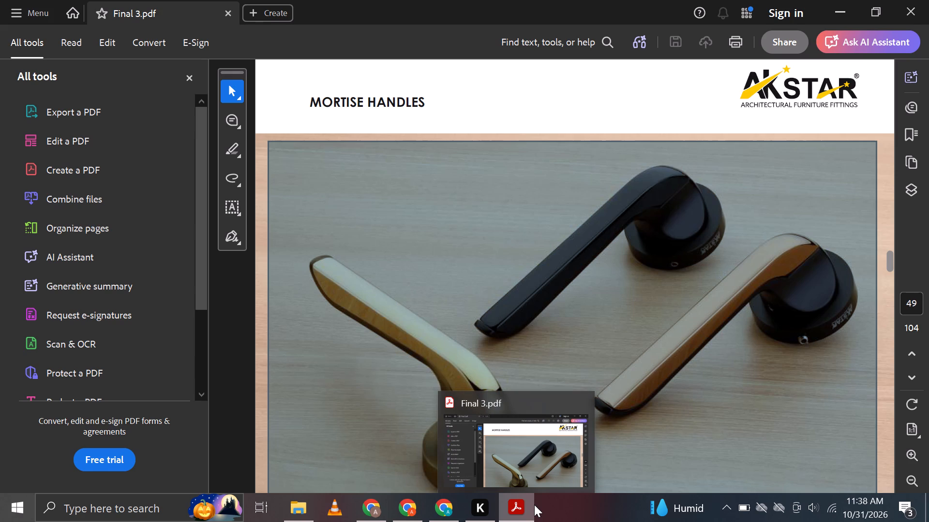
{"action": "right_click", "coordinate": [641, 294]}
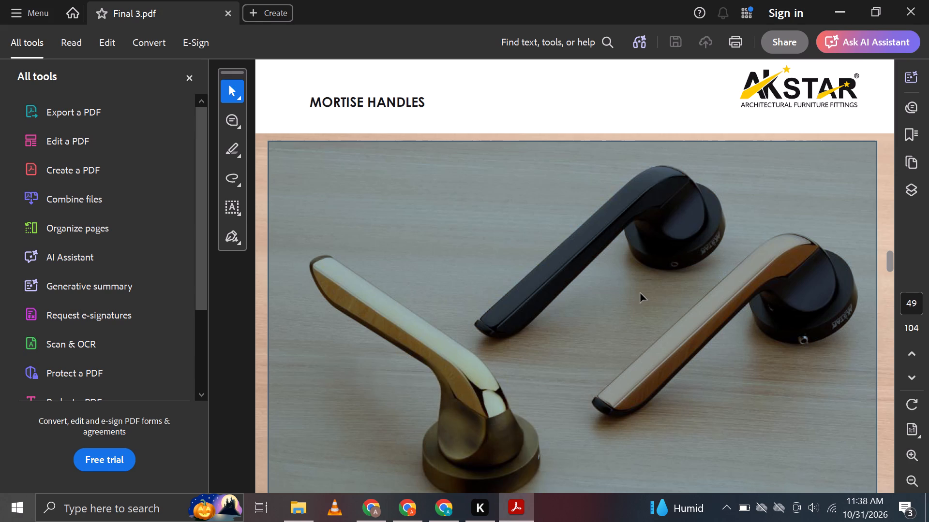
{"action": "left_click", "coordinate": [672, 315]}
{"action": "left_click", "coordinate": [365, 503]}
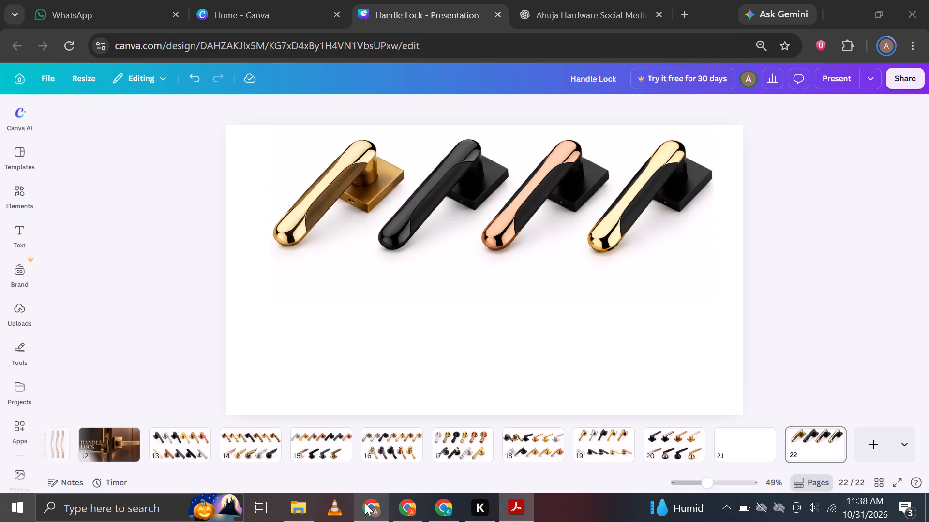